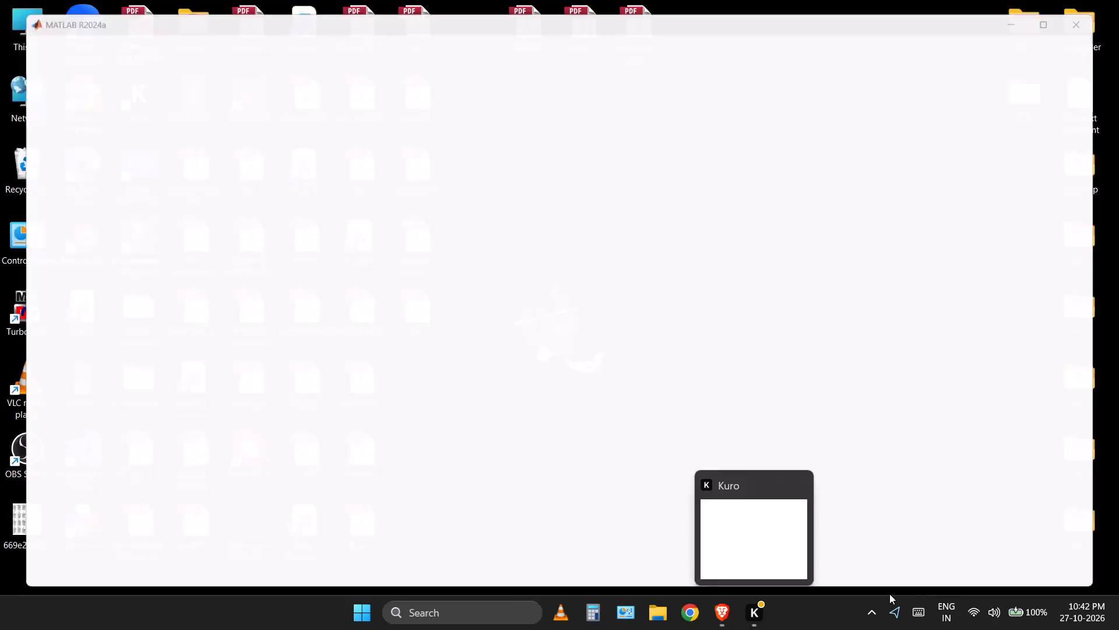
Start Simulink and open the recent model RET_EX_3.slx.
click(879, 604)
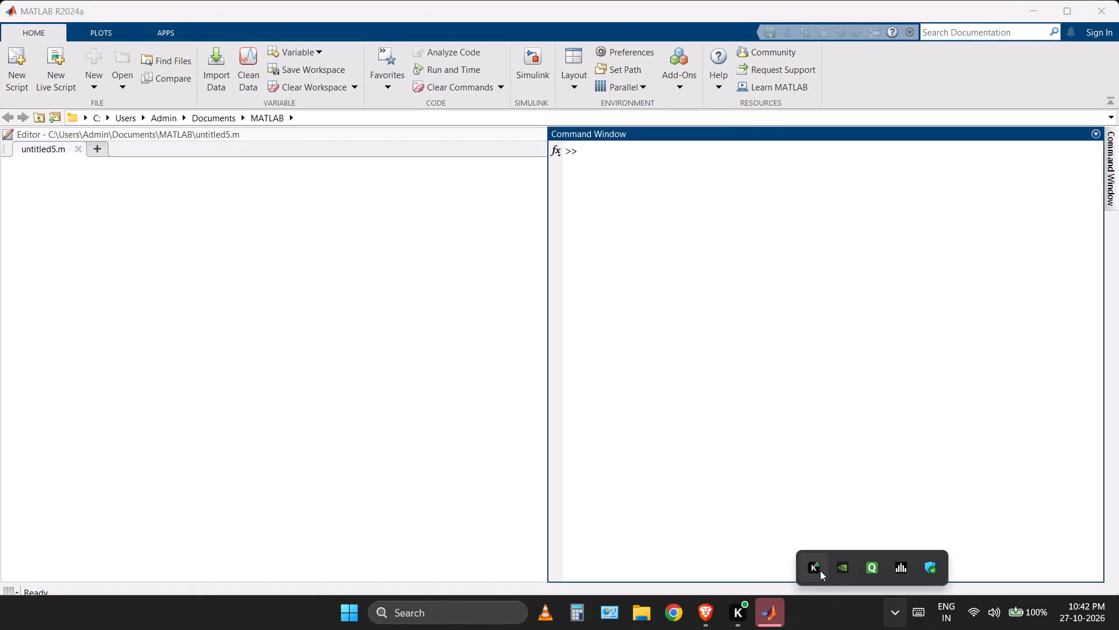
click(774, 628)
click(701, 446)
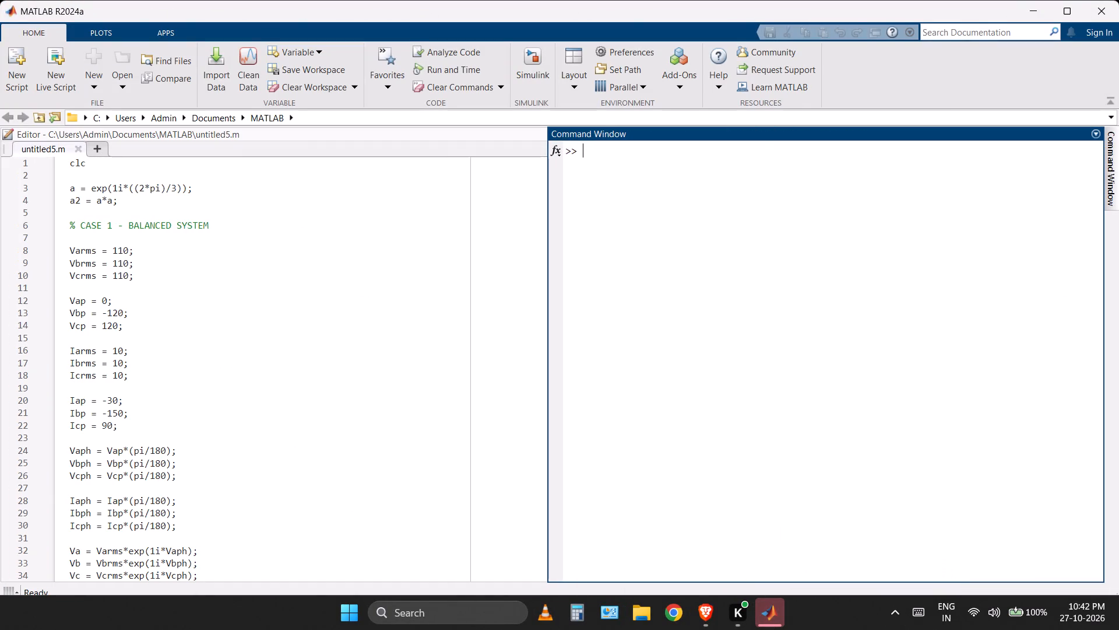
click(518, 57)
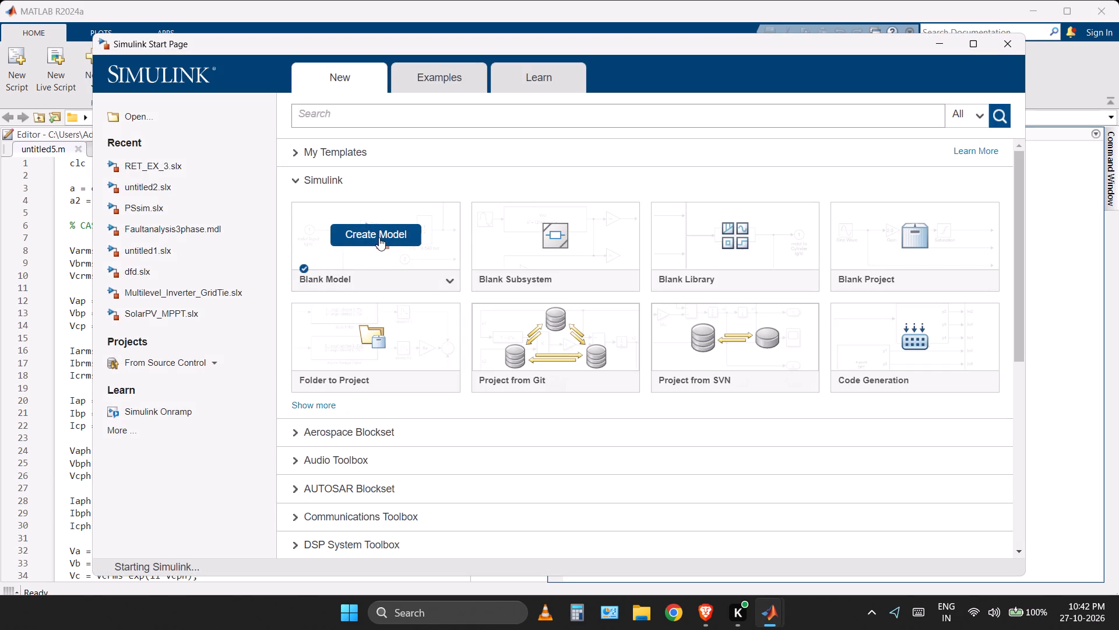
double_click(149, 172)
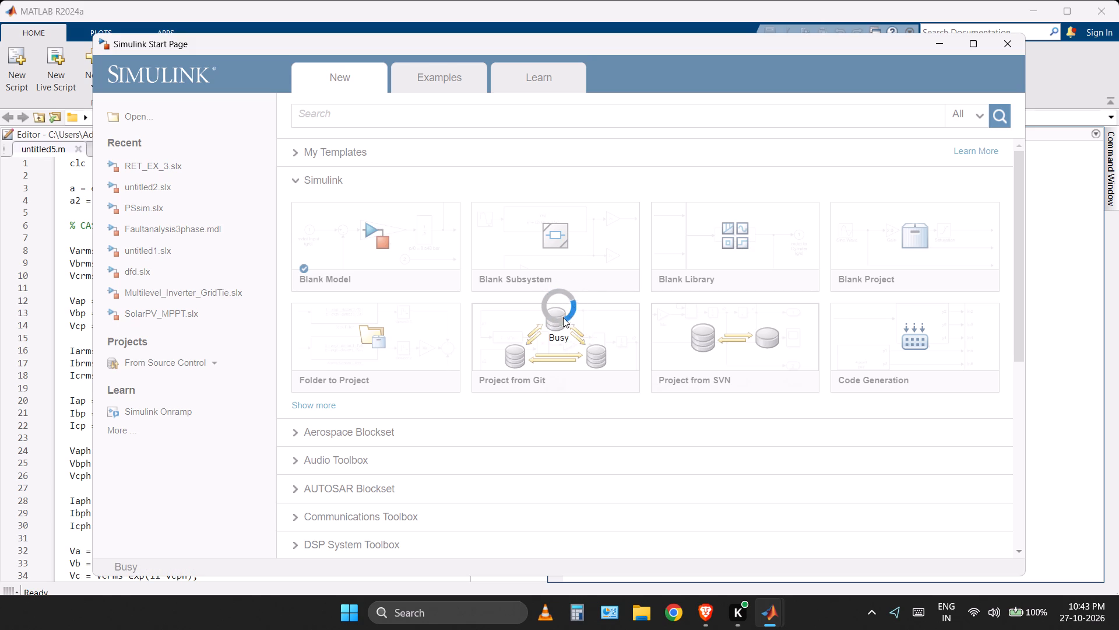
Switch to Chrome and open the personal expense spreadsheet from Google Sheets.
click(680, 598)
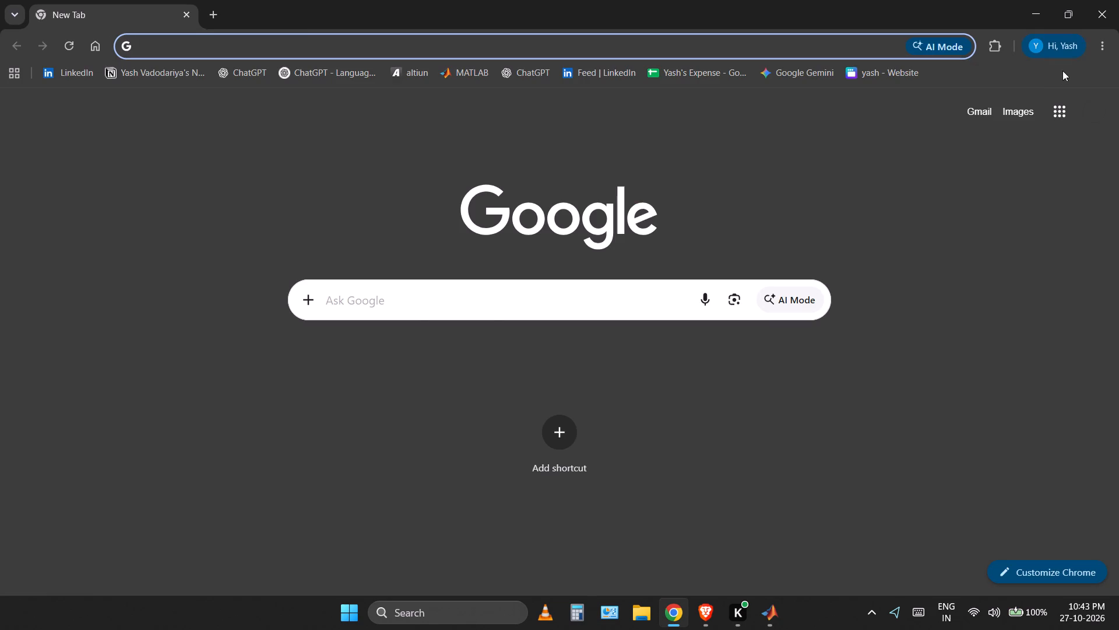
click(1061, 107)
scroll(956, 349, down, 5)
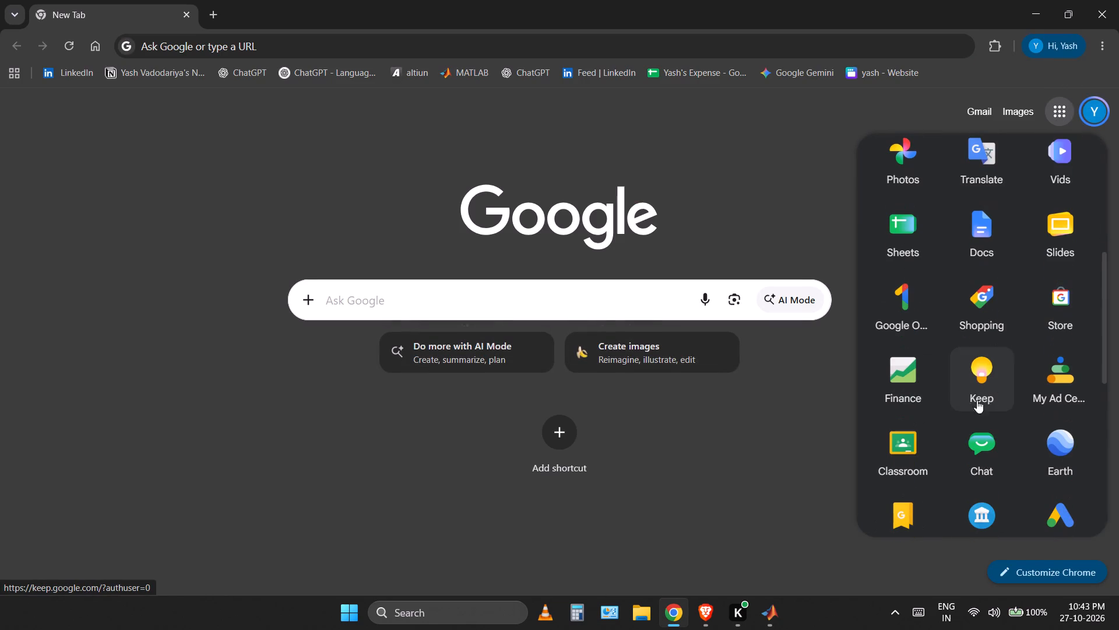
click(918, 242)
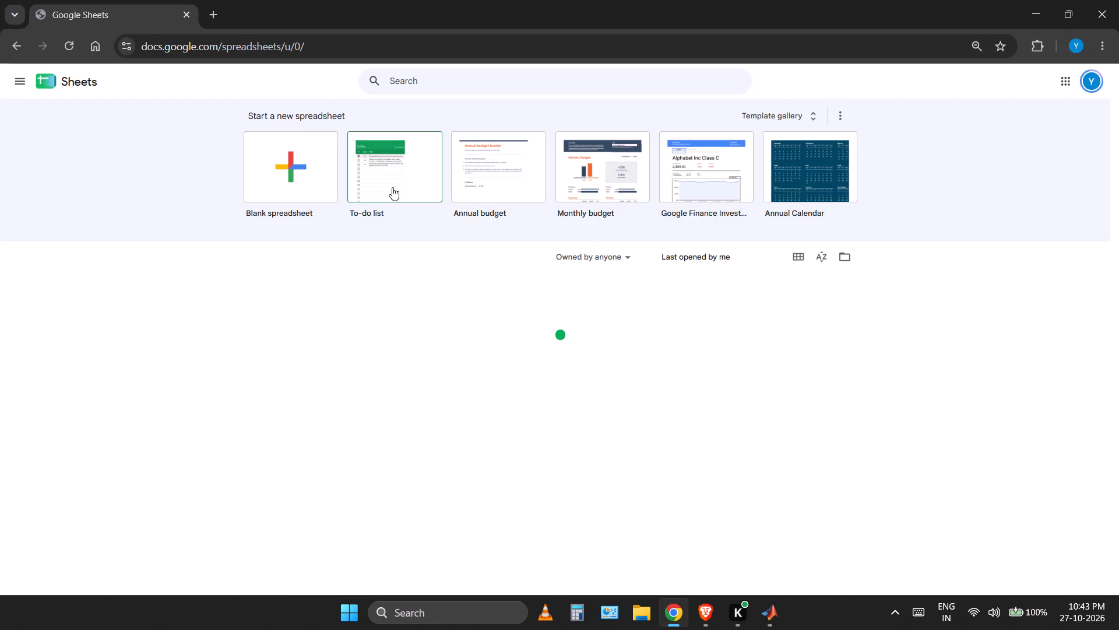
click(359, 292)
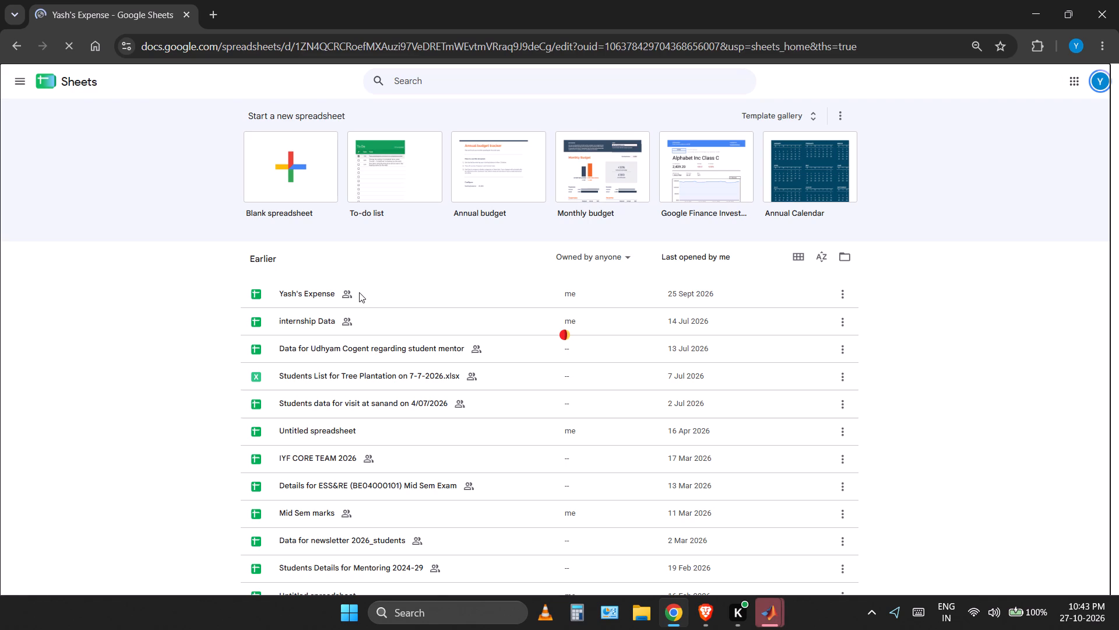
Review the monthly income and expense tables on the 2025 sheet through December.
scroll(392, 228, down, 19)
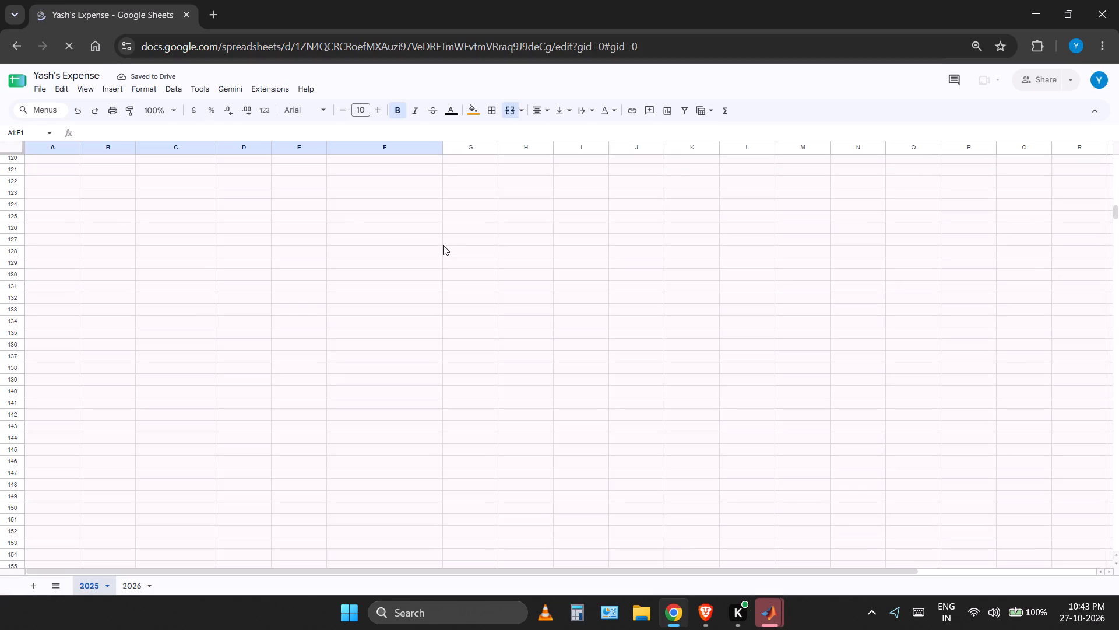
scroll(443, 246, down, 8)
scroll(445, 247, up, 10)
scroll(445, 247, down, 20)
scroll(445, 247, down, 14)
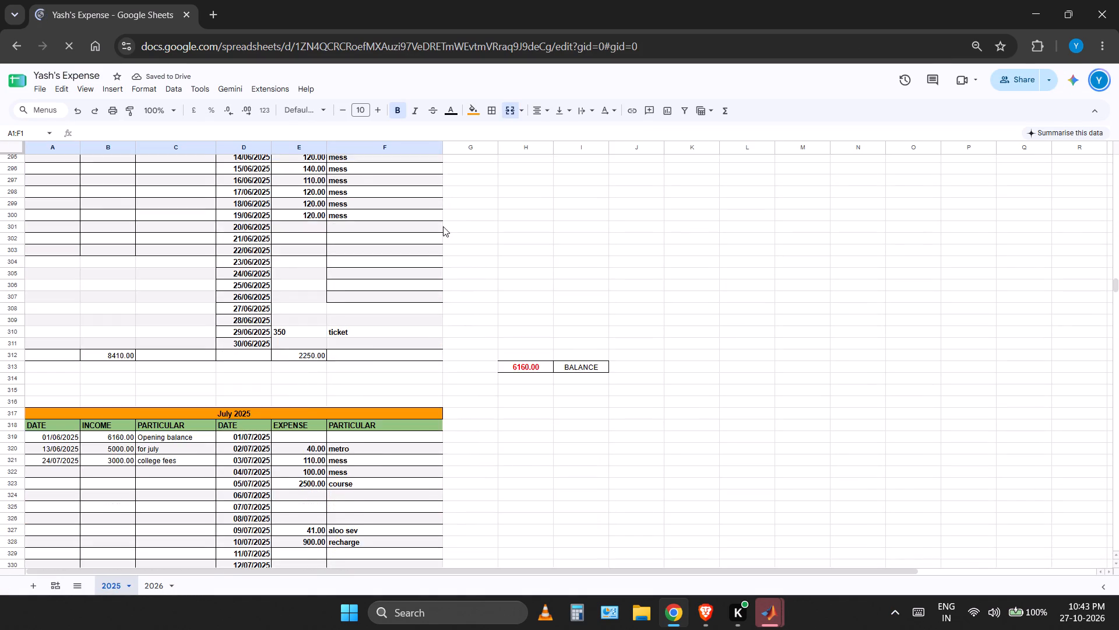
scroll(443, 226, down, 13)
scroll(441, 230, down, 18)
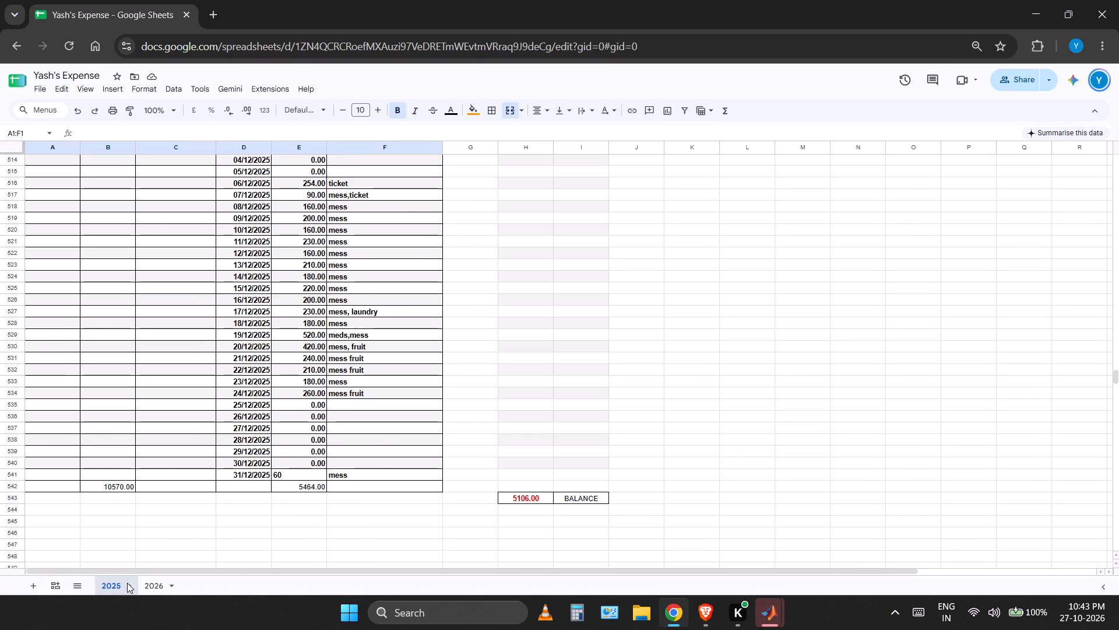
Examine the monthly income and expense tables and their headings on the 2026 sheet.
click(154, 586)
scroll(286, 286, down, 18)
scroll(291, 260, down, 9)
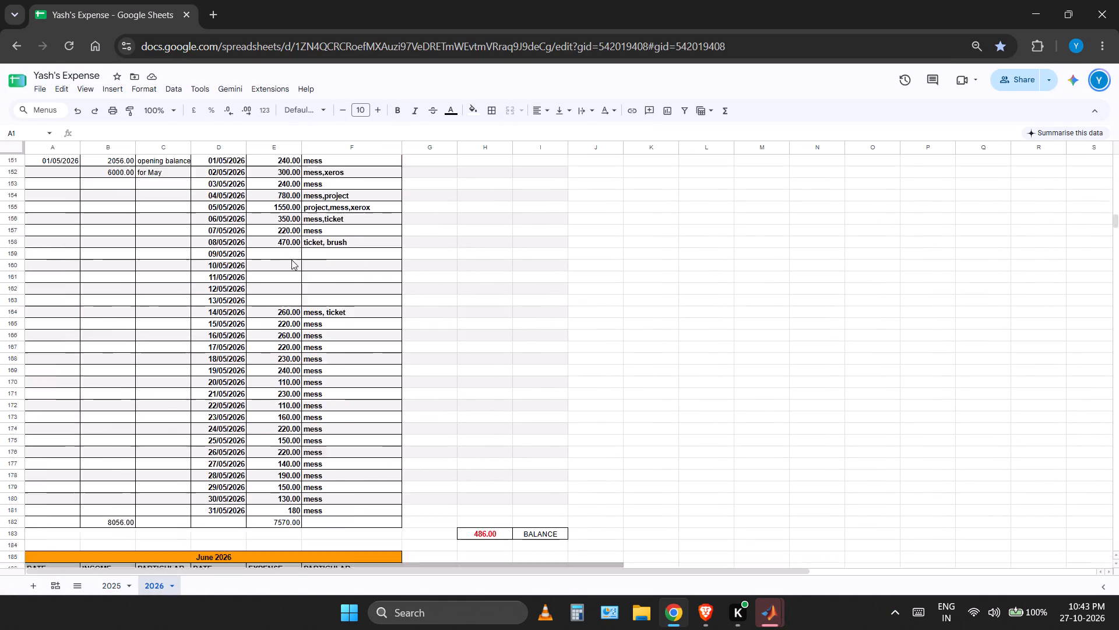
scroll(292, 257, down, 10)
scroll(292, 256, down, 13)
scroll(292, 254, up, 9)
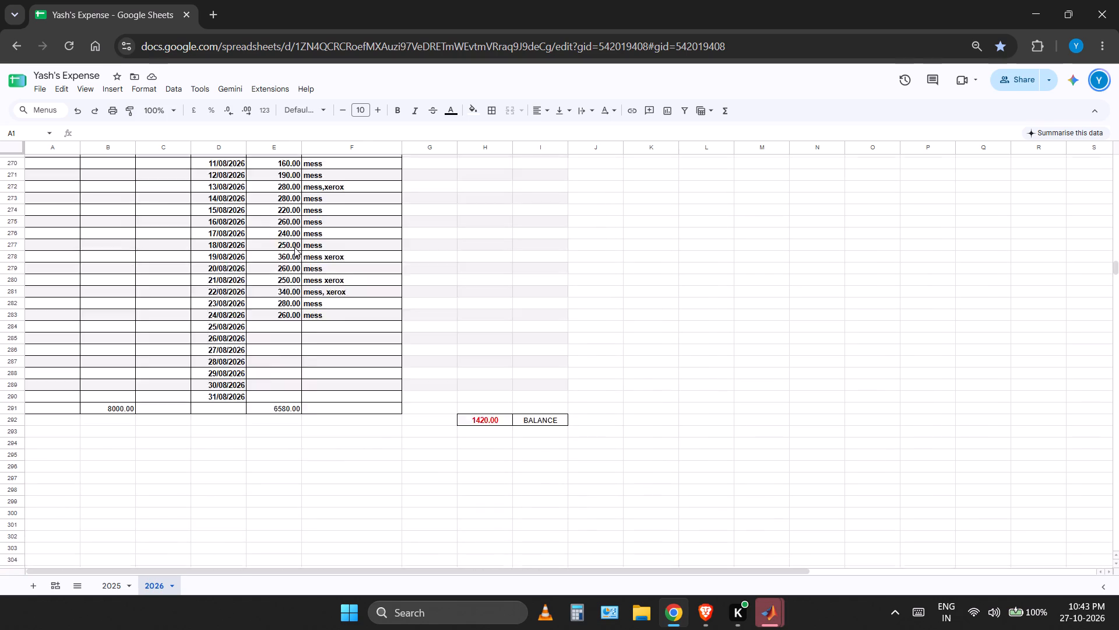
scroll(294, 247, up, 3)
scroll(294, 247, down, 5)
scroll(294, 249, up, 14)
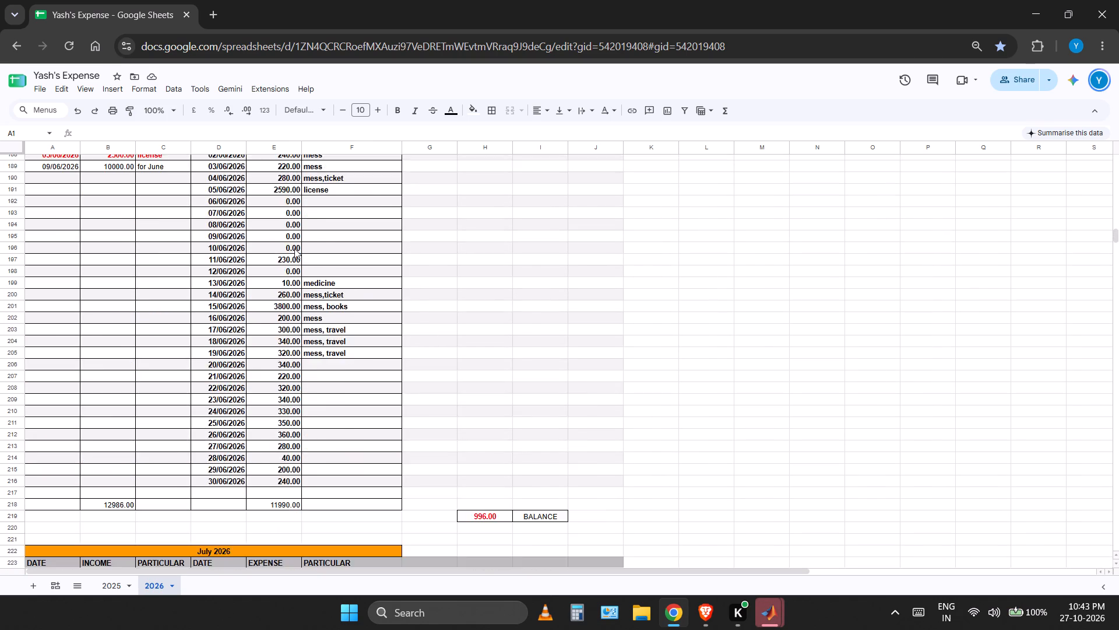
scroll(294, 249, down, 2)
scroll(294, 249, up, 3)
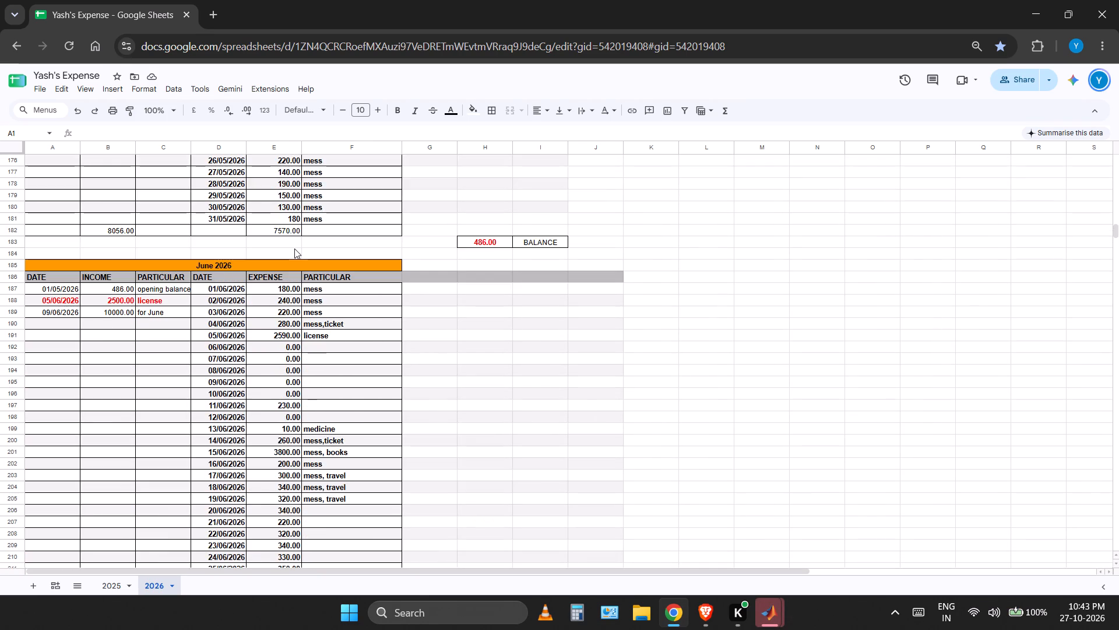
scroll(294, 249, down, 18)
scroll(294, 249, up, 7)
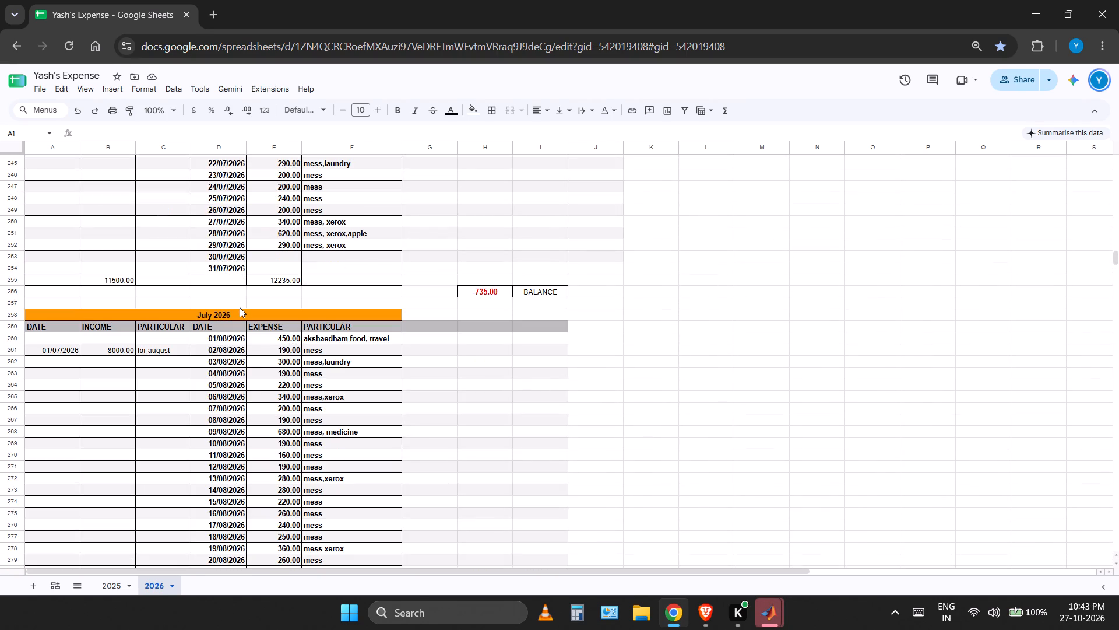
Change the July 2026 heading above the August entries to August 2026 by picking the date 01/08/2026.
double_click(237, 310)
double_click(226, 319)
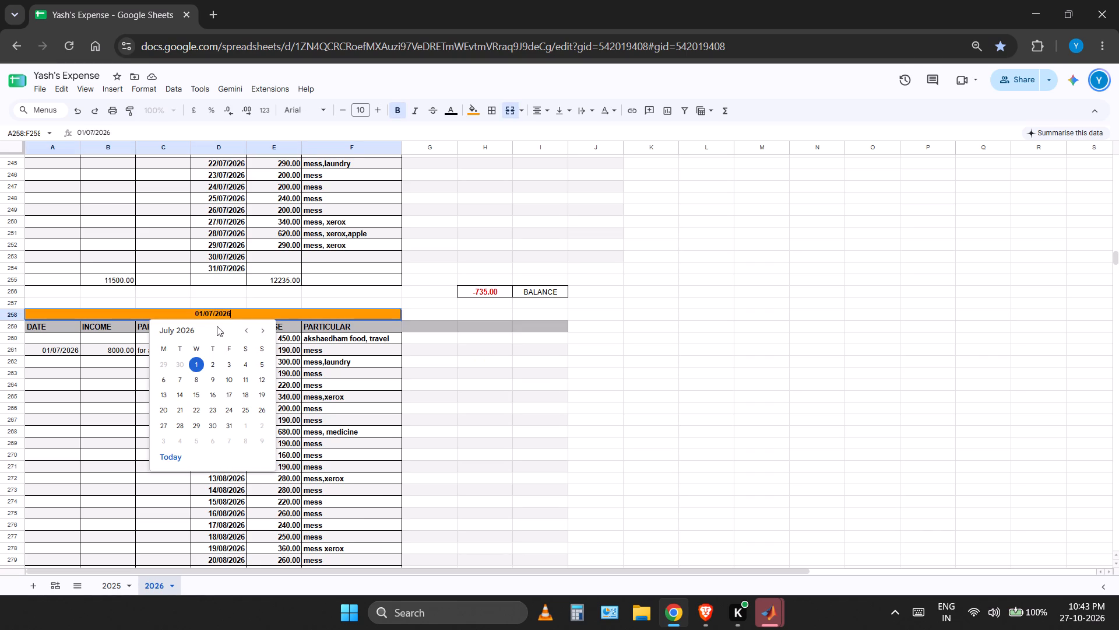
click(265, 329)
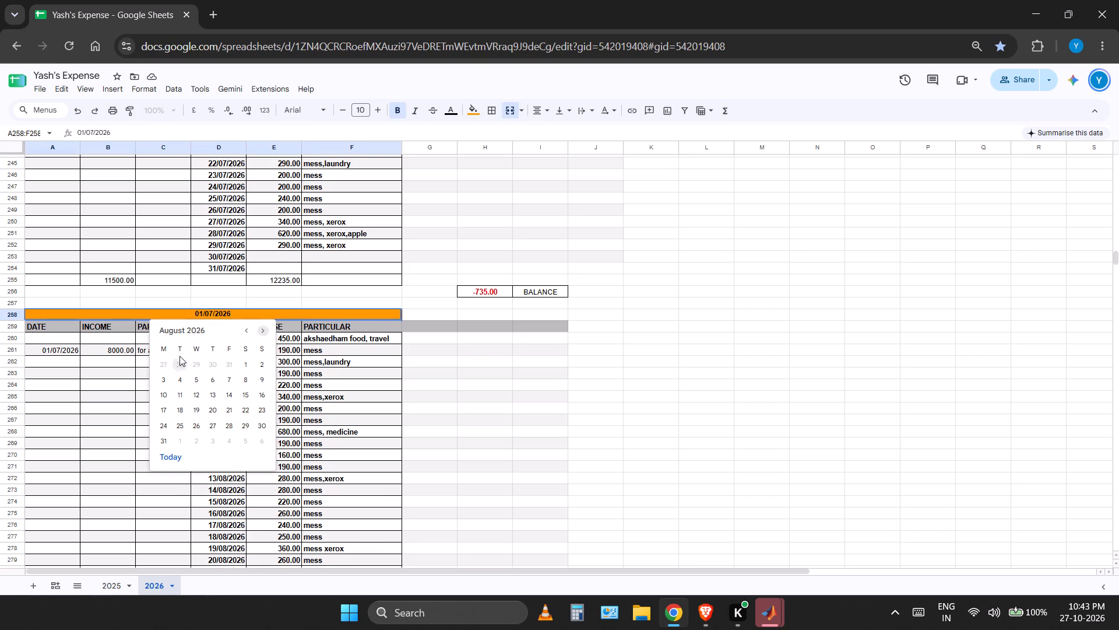
click(241, 363)
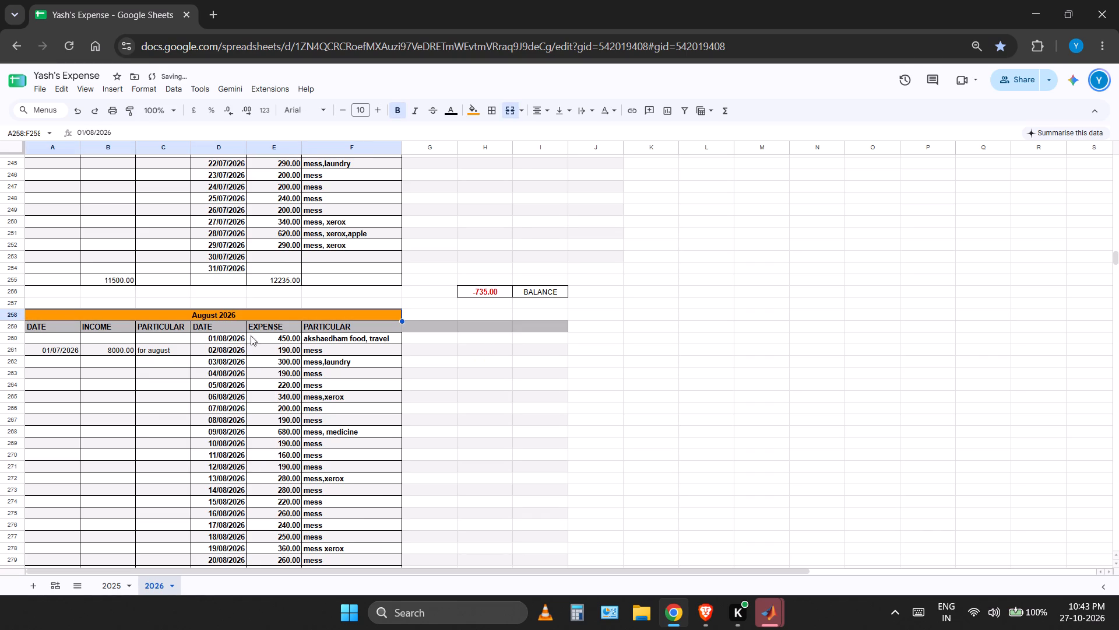
scroll(484, 344, down, 6)
scroll(467, 330, up, 4)
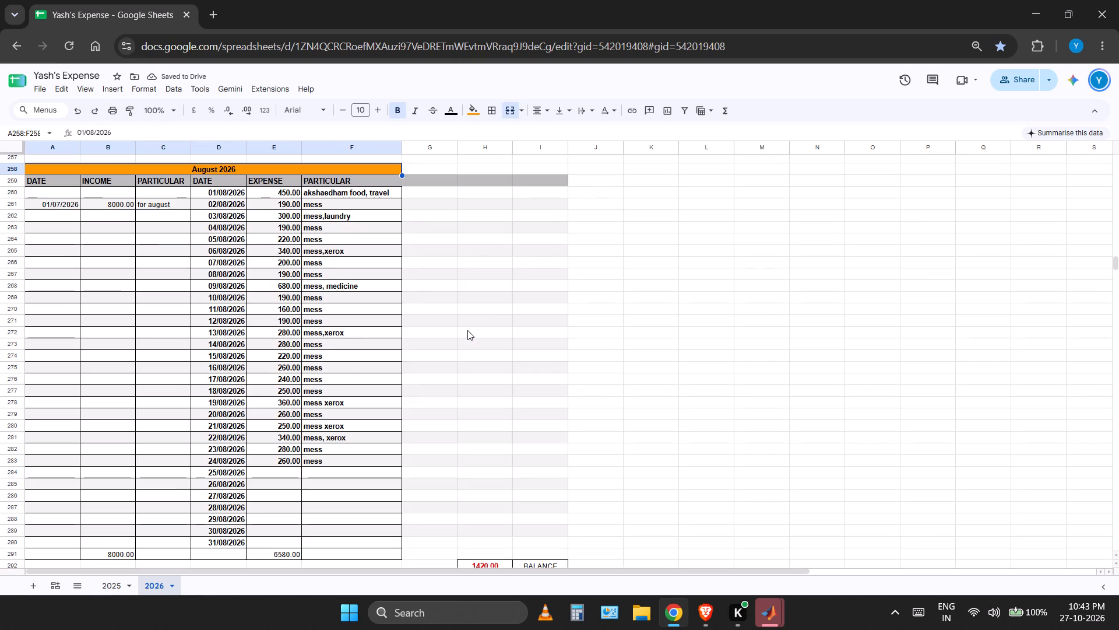
Close the expense spreadsheet in Chrome and return to the RET_EX_3 model in Simulink.
click(779, 604)
click(836, 502)
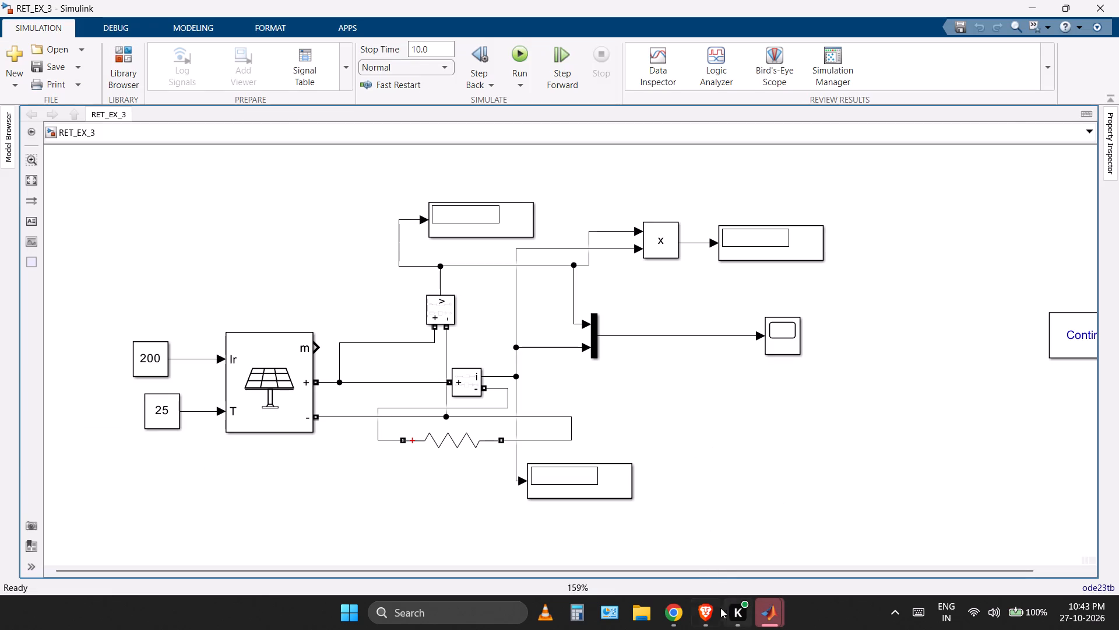
click(674, 610)
middle_click(150, 0)
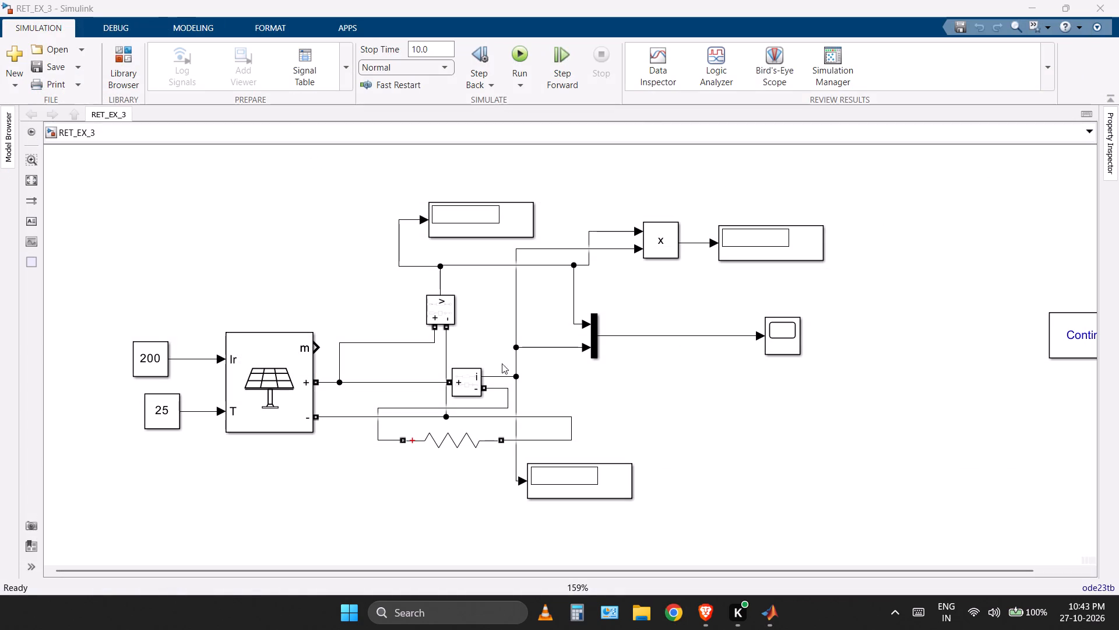
click(494, 350)
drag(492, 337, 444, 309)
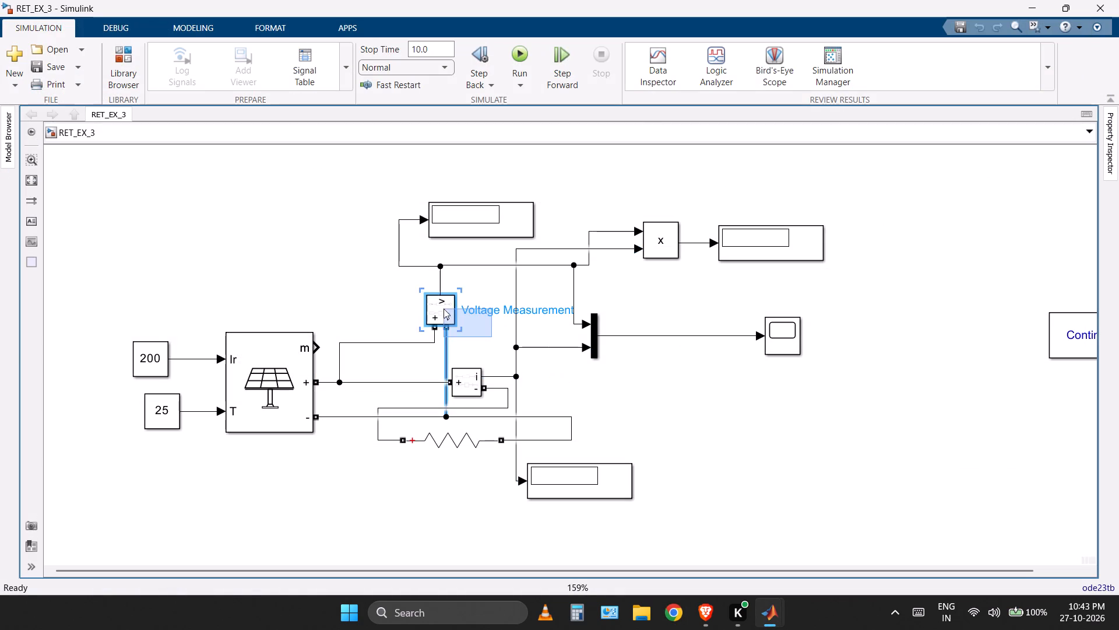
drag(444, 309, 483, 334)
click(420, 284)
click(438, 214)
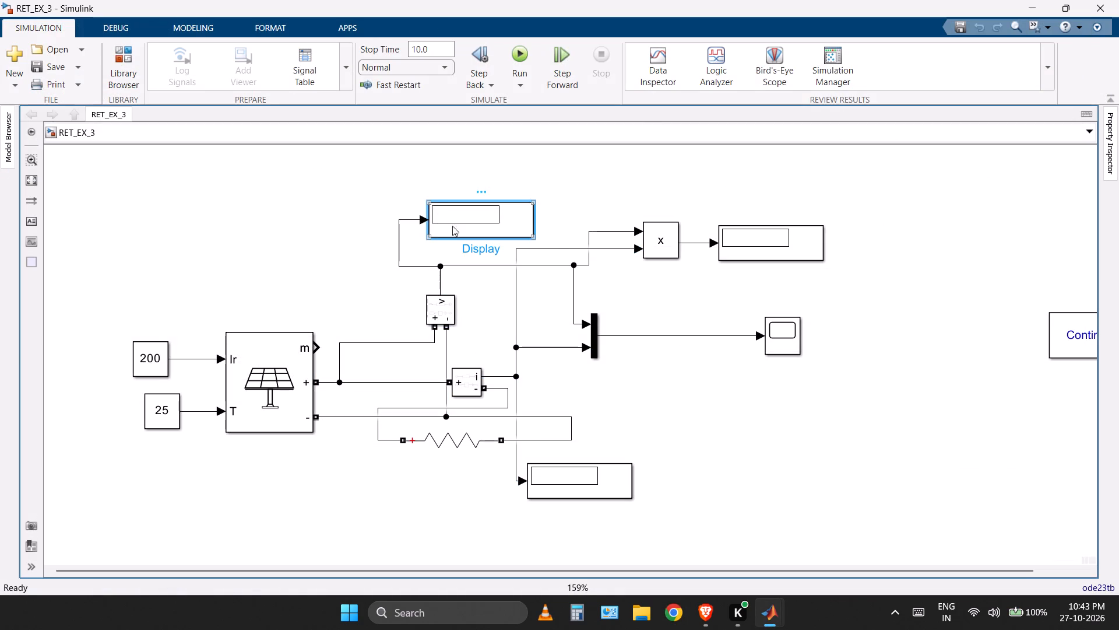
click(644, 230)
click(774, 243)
Move the Continuous block closer to the rest of the circuit, beside the scope.
scroll(742, 317, down, 3)
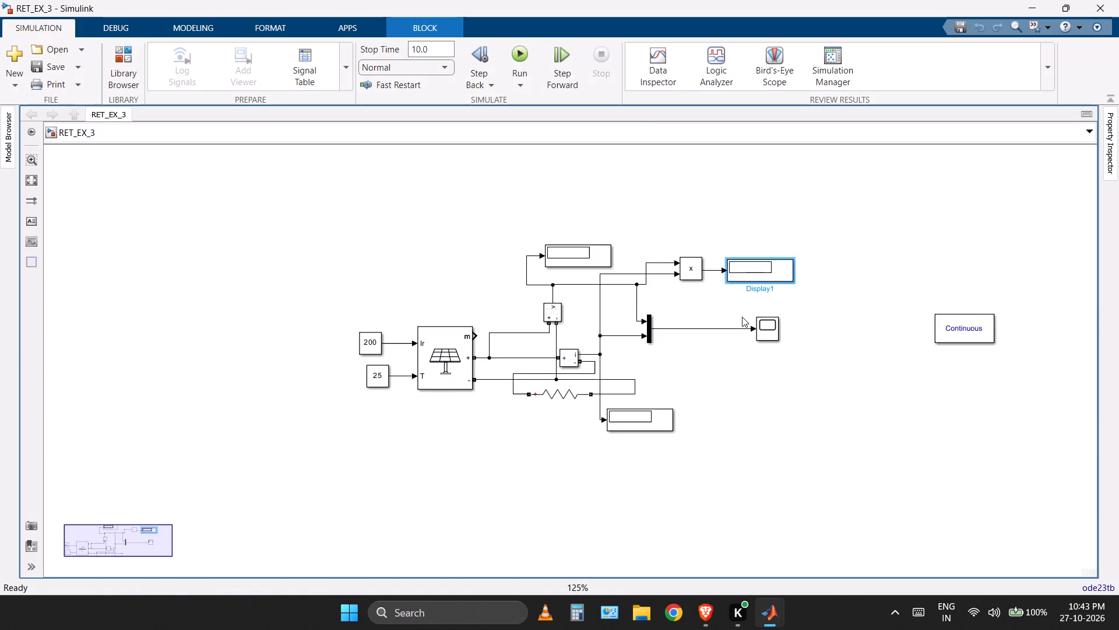
scroll(742, 317, up, 2)
drag(1046, 335, 888, 306)
click(984, 523)
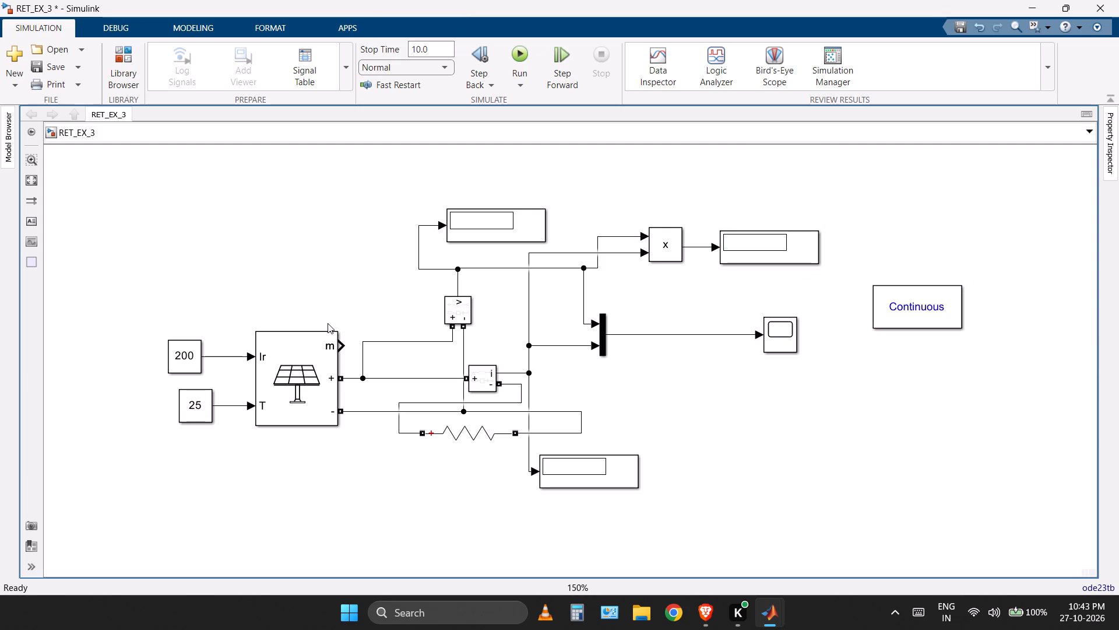
Align the temperature Constant block of 25 directly beneath the irradiance constant of 200.
click(280, 402)
click(191, 398)
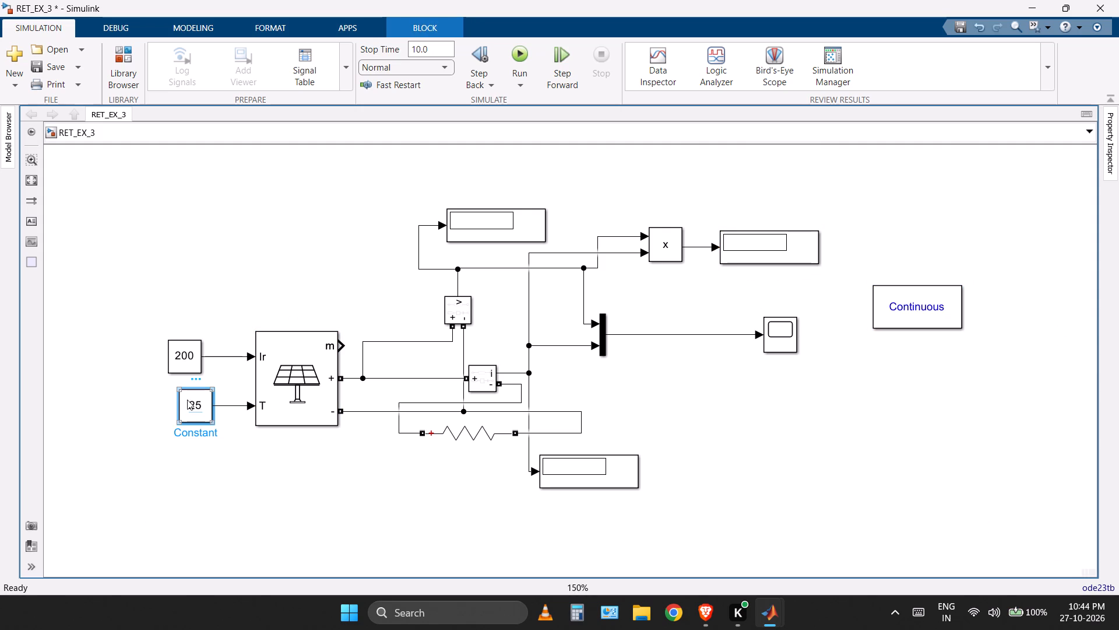
drag(194, 407, 182, 408)
Check the block parameters of the Display connected to the voltage measurement.
double_click(509, 236)
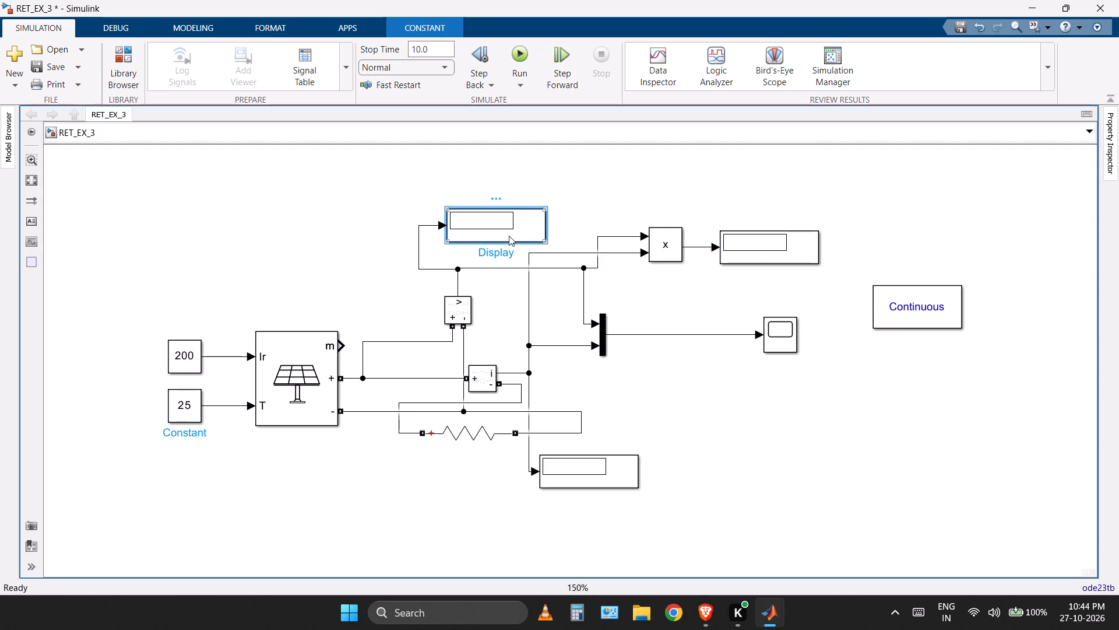
click(661, 328)
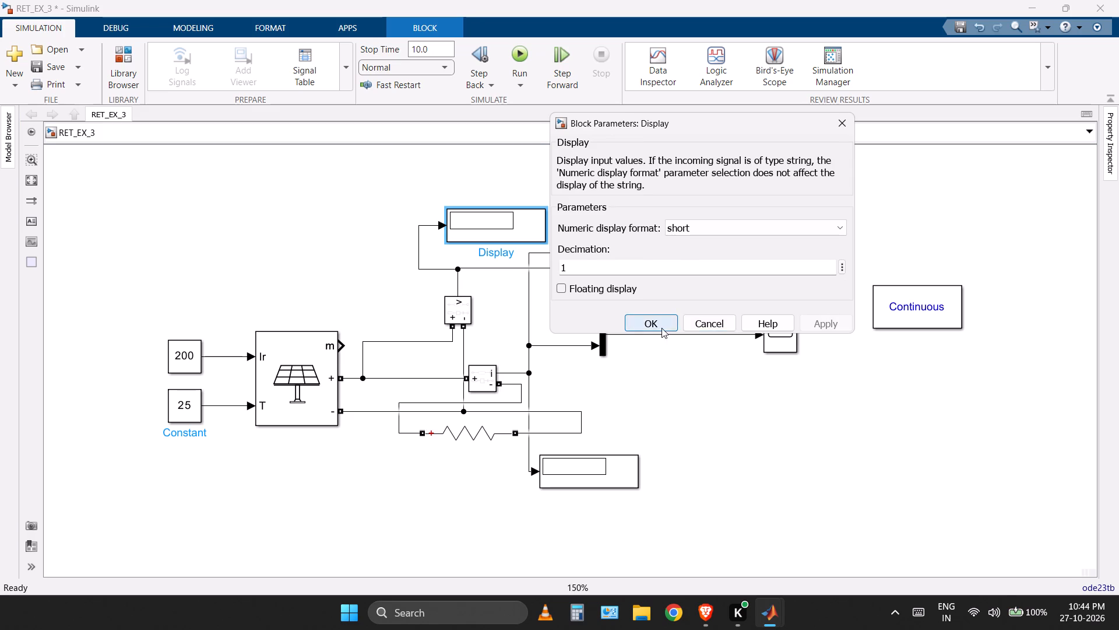
Run the RET_EX_3 simulation with a stop time of 10.0.
click(534, 55)
click(520, 52)
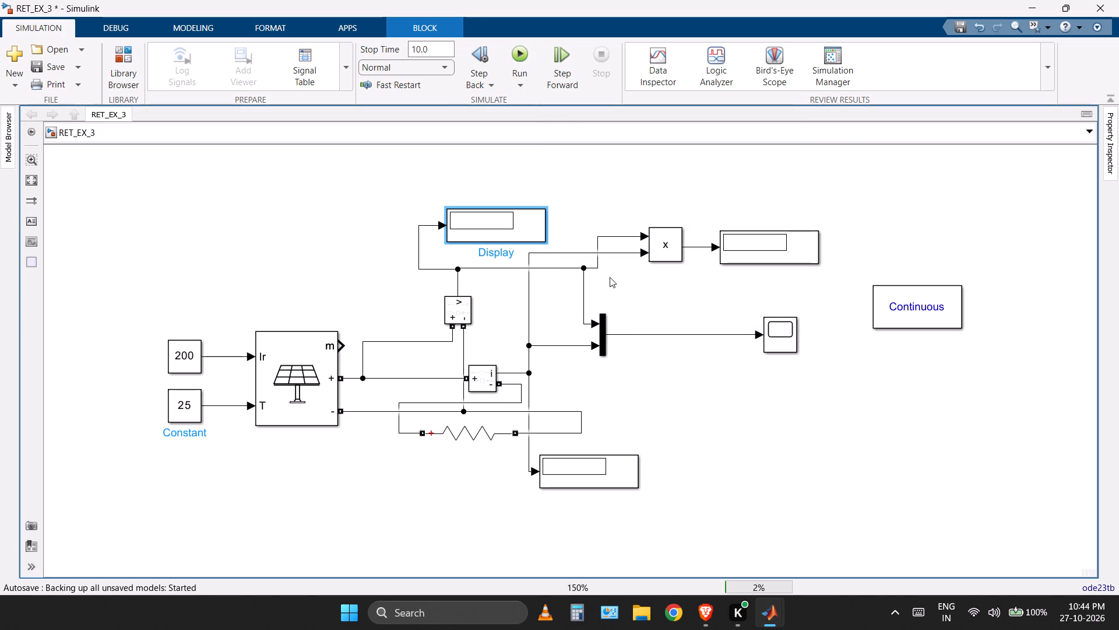
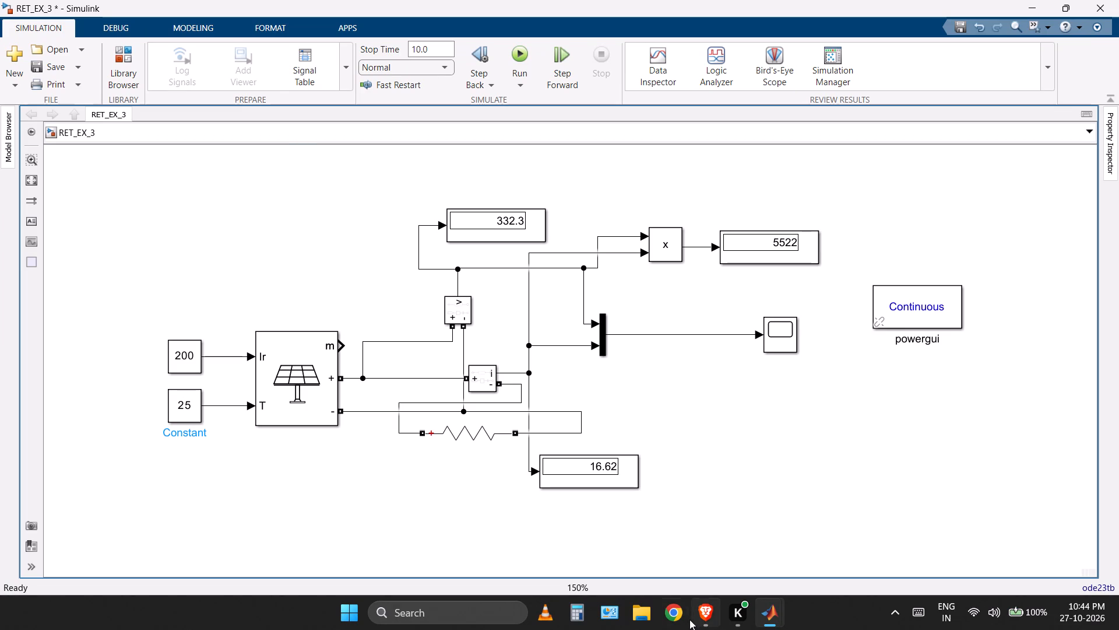
Switch to Chrome and open the bookmarked expense spreadsheet.
click(665, 618)
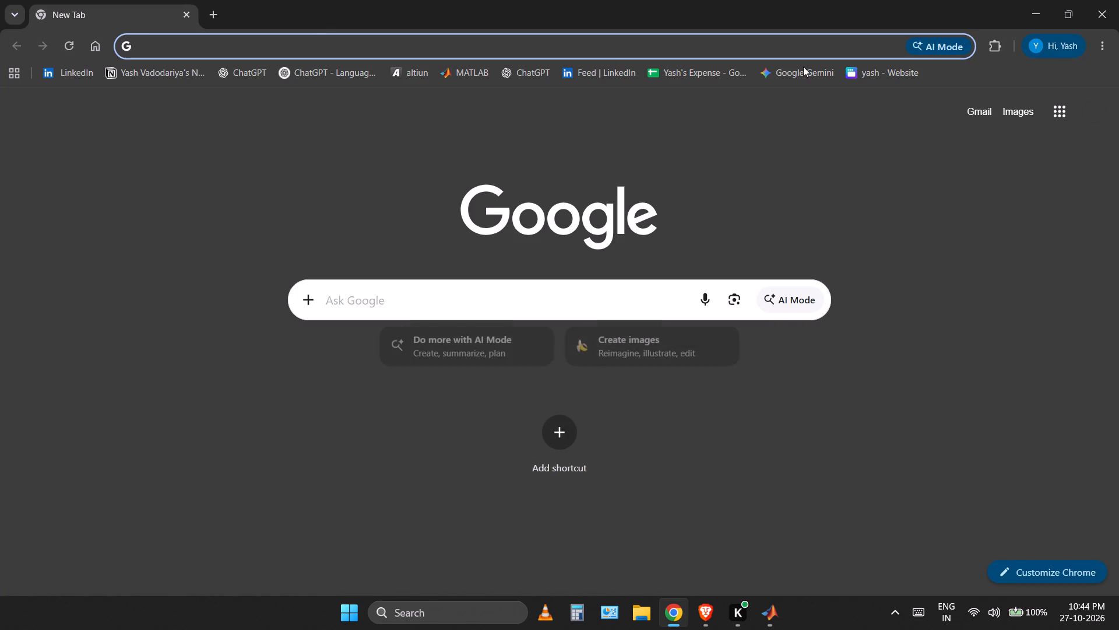
click(689, 66)
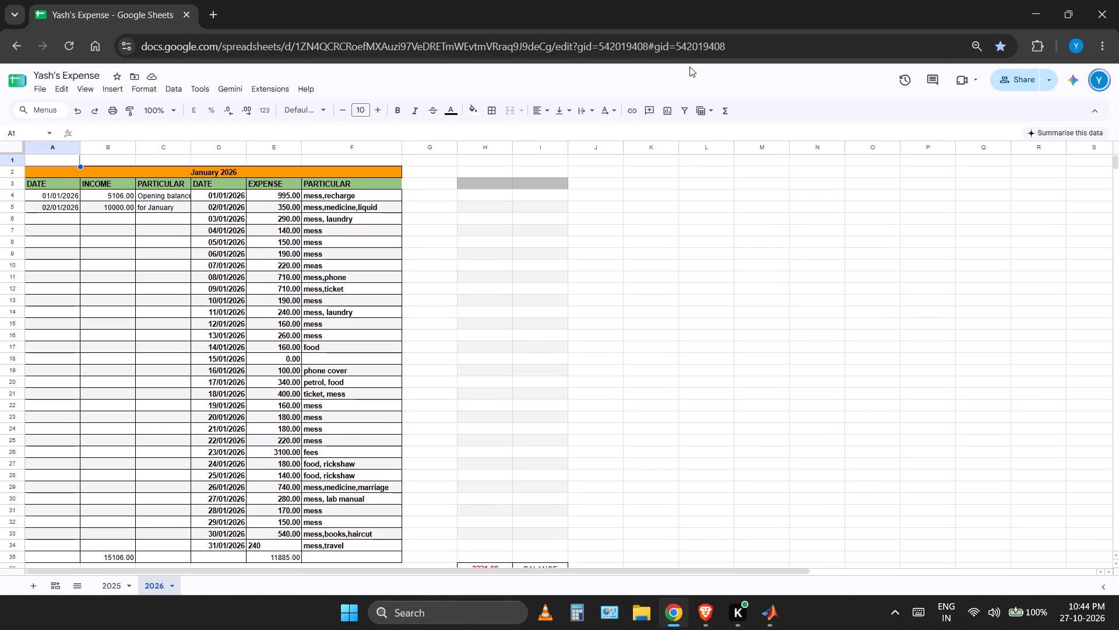
Record the 25/08/2026 expense as 340 with the particular "mess,trravel,xerox" in the August 2026 table.
scroll(501, 102, down, 10)
scroll(555, 202, down, 12)
scroll(427, 181, down, 12)
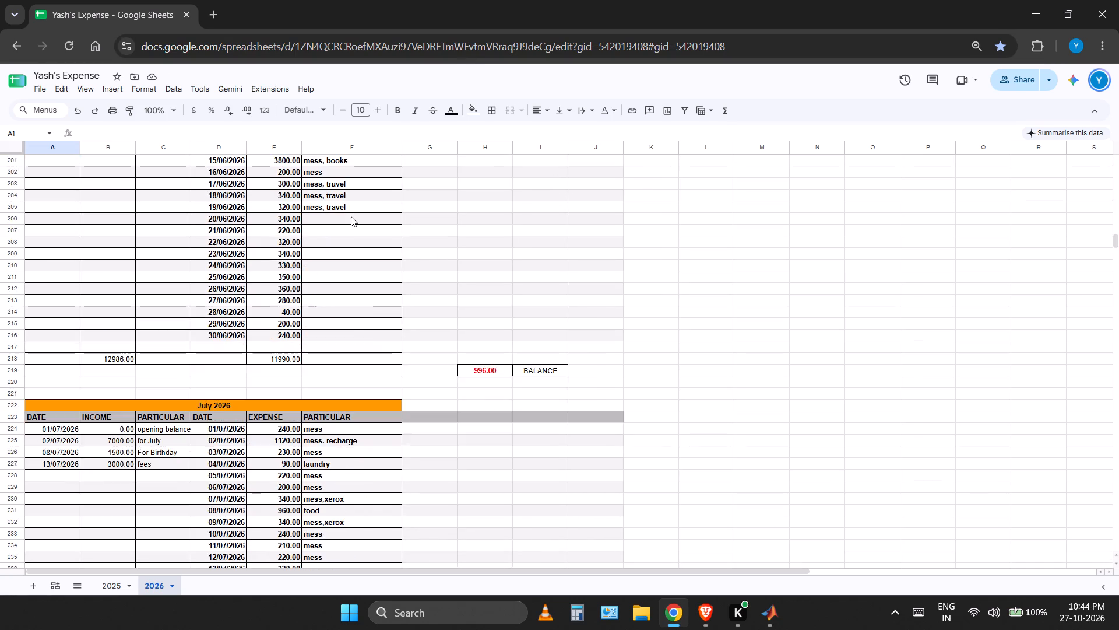
scroll(349, 215, down, 13)
scroll(382, 188, down, 9)
scroll(382, 187, up, 9)
scroll(240, 360, up, 6)
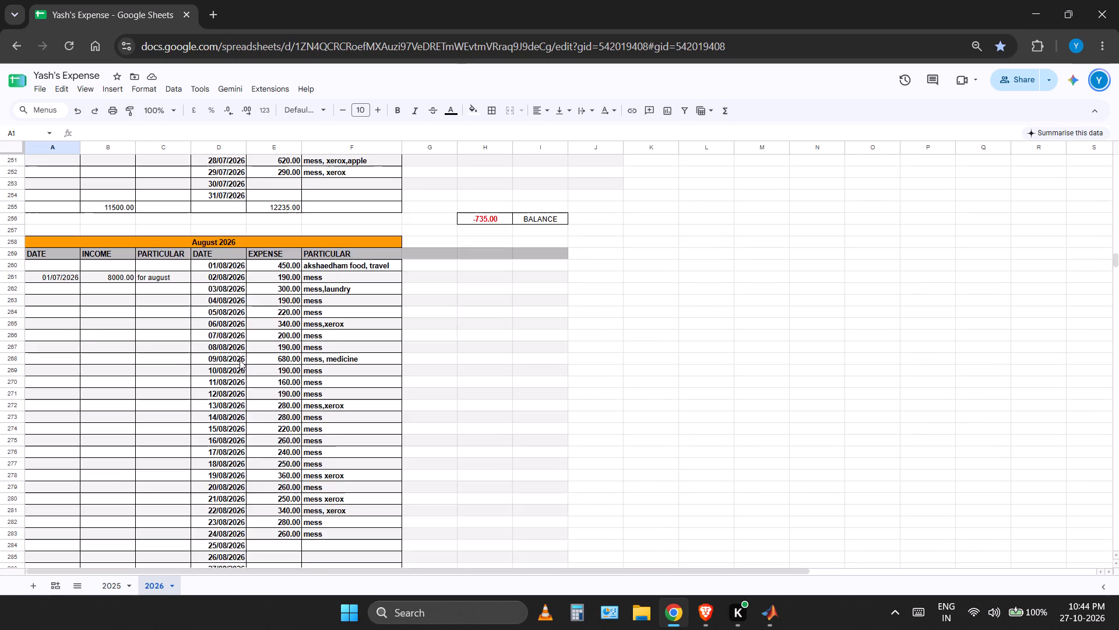
scroll(240, 360, down, 7)
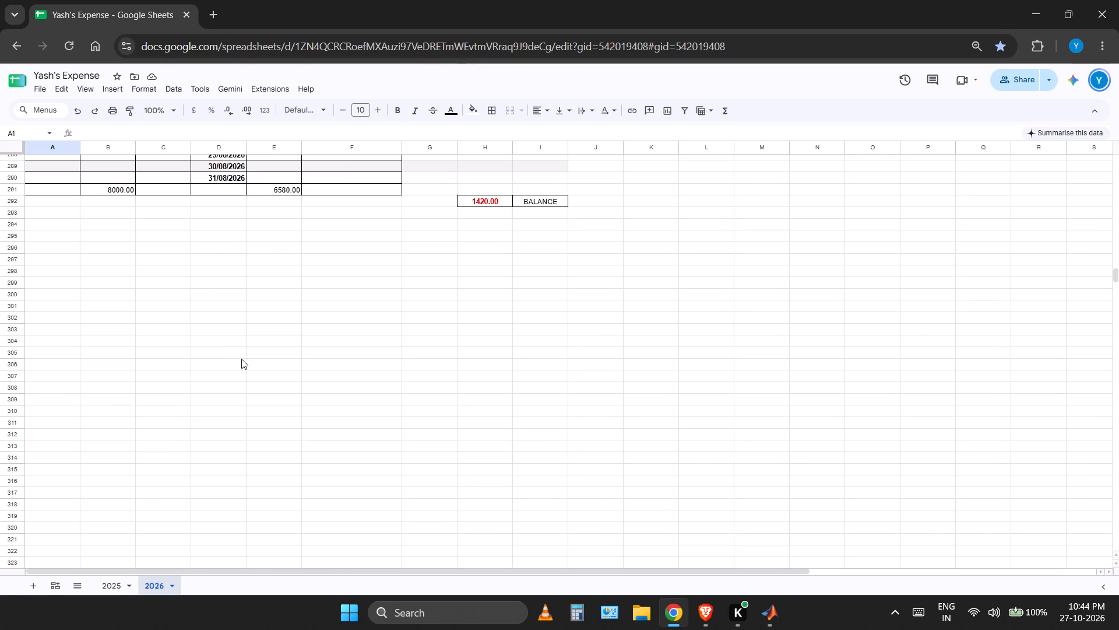
scroll(241, 353, up, 3)
click(271, 321)
click(286, 330)
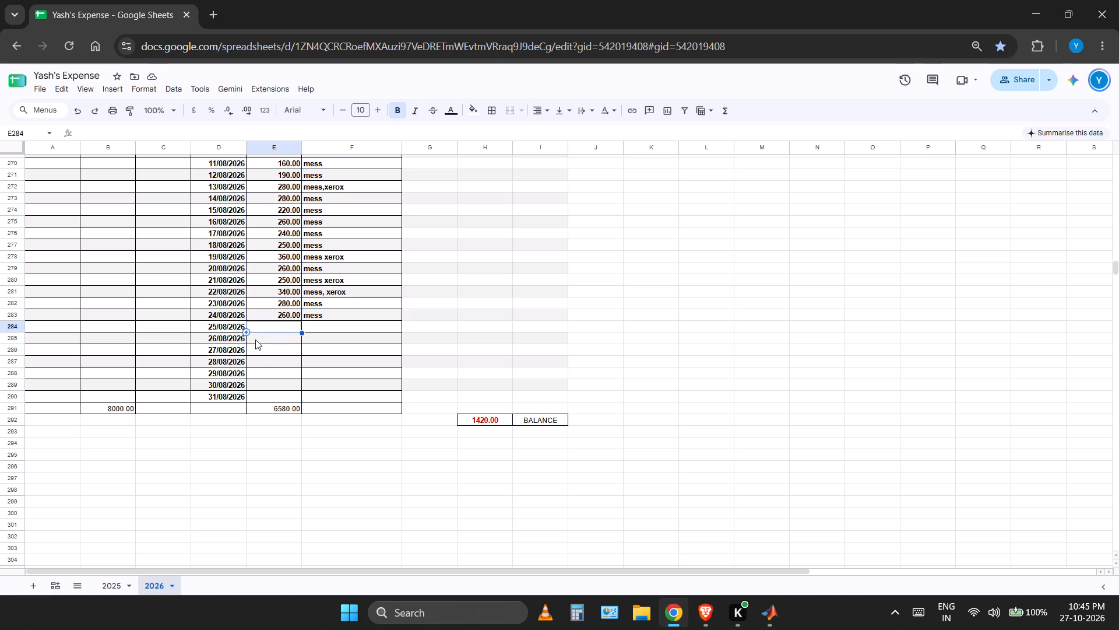
text(340)
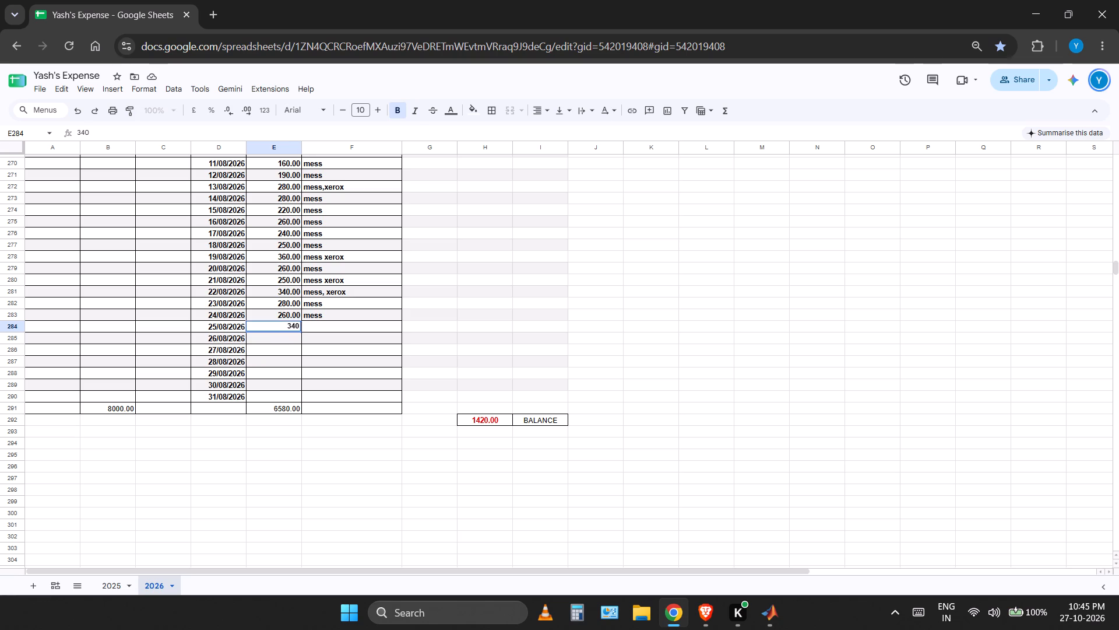
key(Right)
text(mess,)
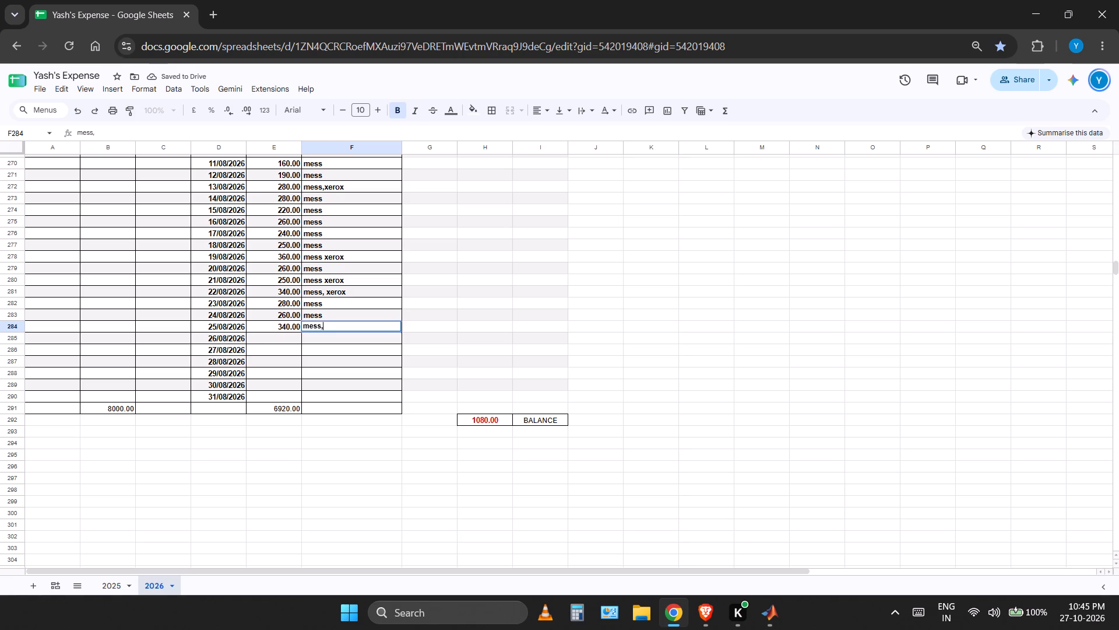
text(trravel,xerox)
key(Down)
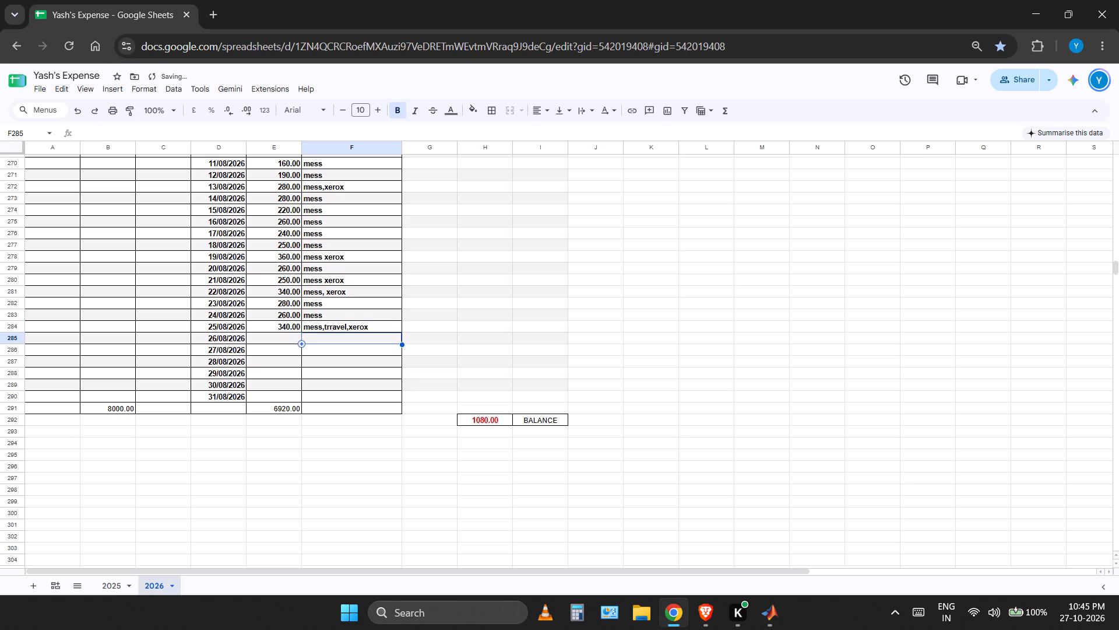
Enter an expense of 0 for each date from 26/08/2026 to 29/08/2026.
key(Left)
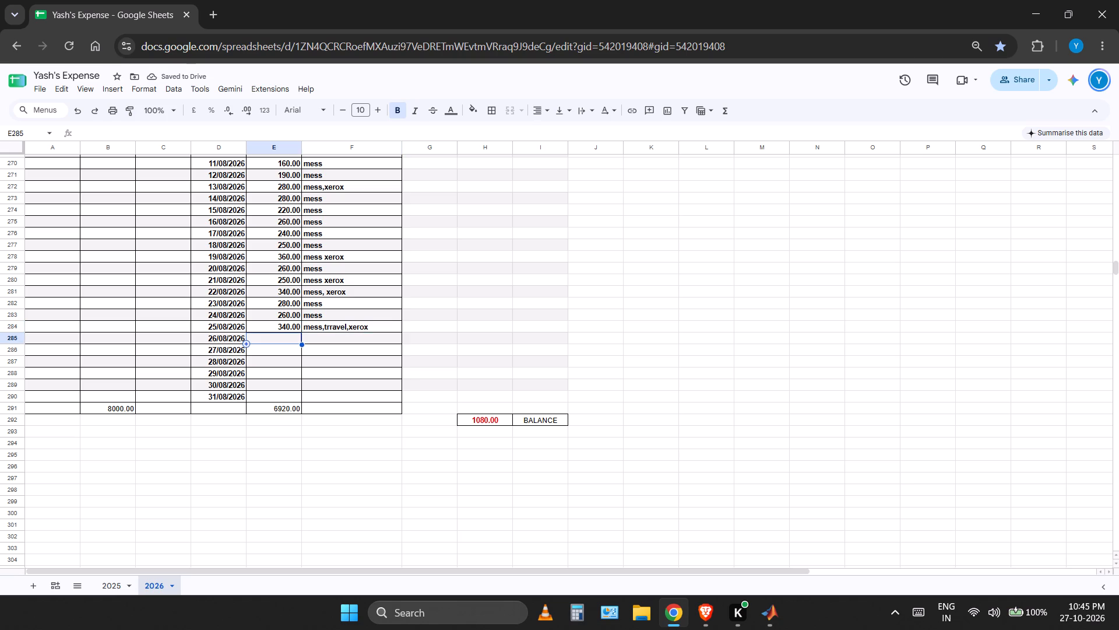
key(Down)
key(0)
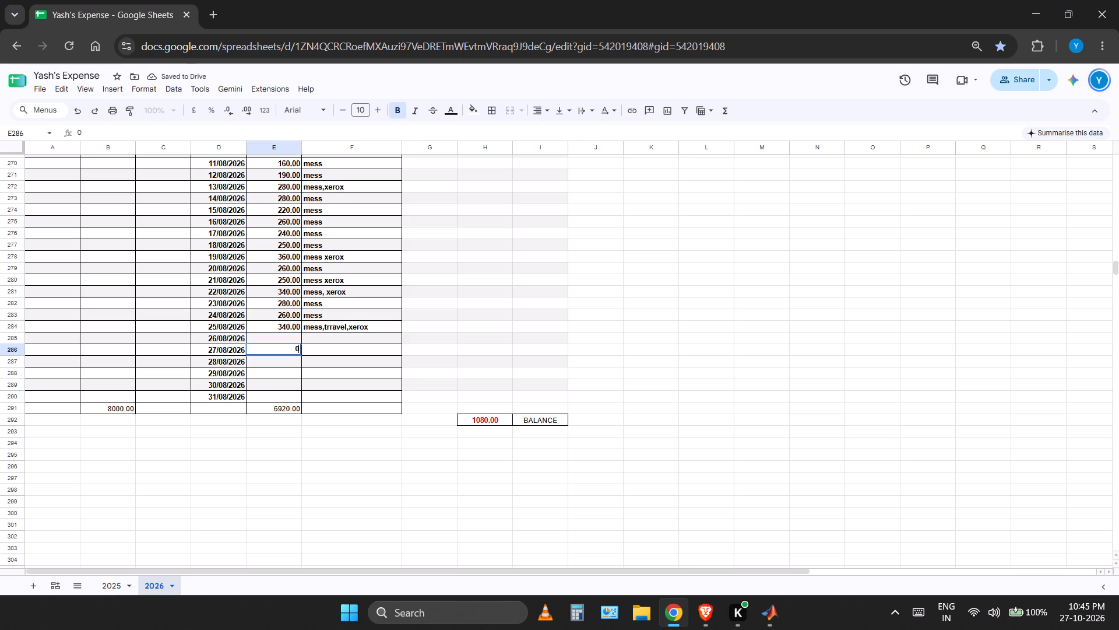
key(Up)
key(0)
key(Down)
key(Down)
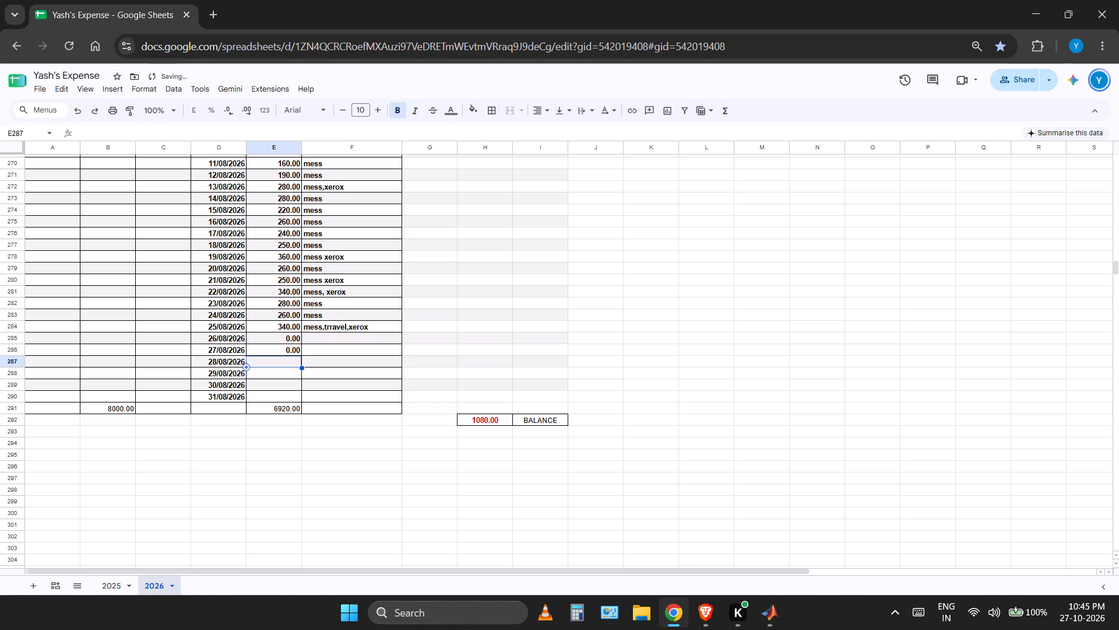
key(0)
key(Down)
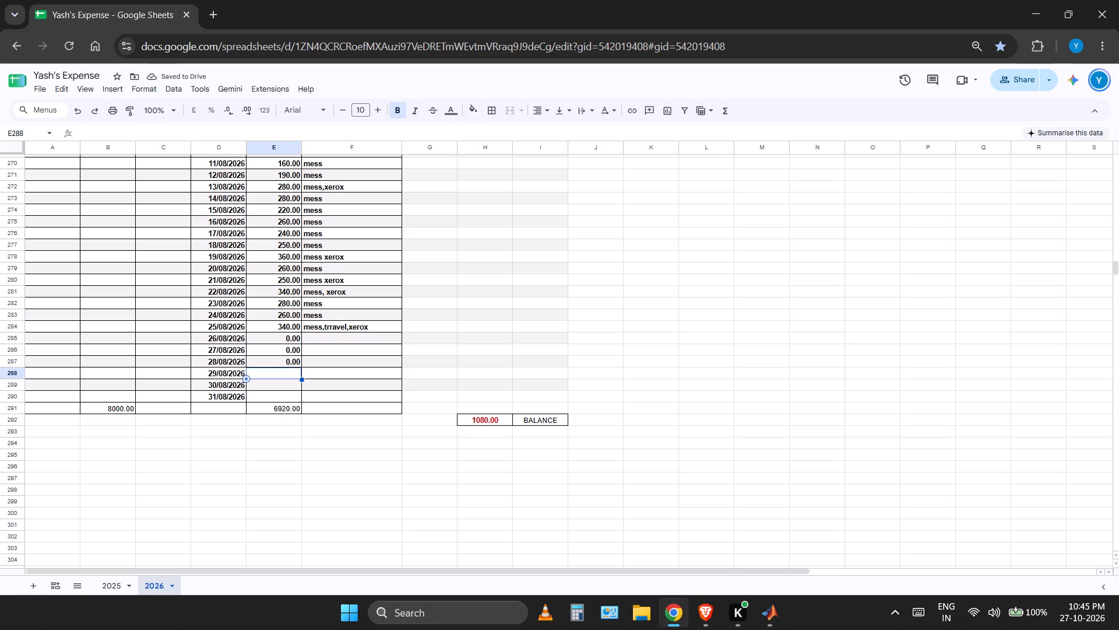
key(0)
key(Down)
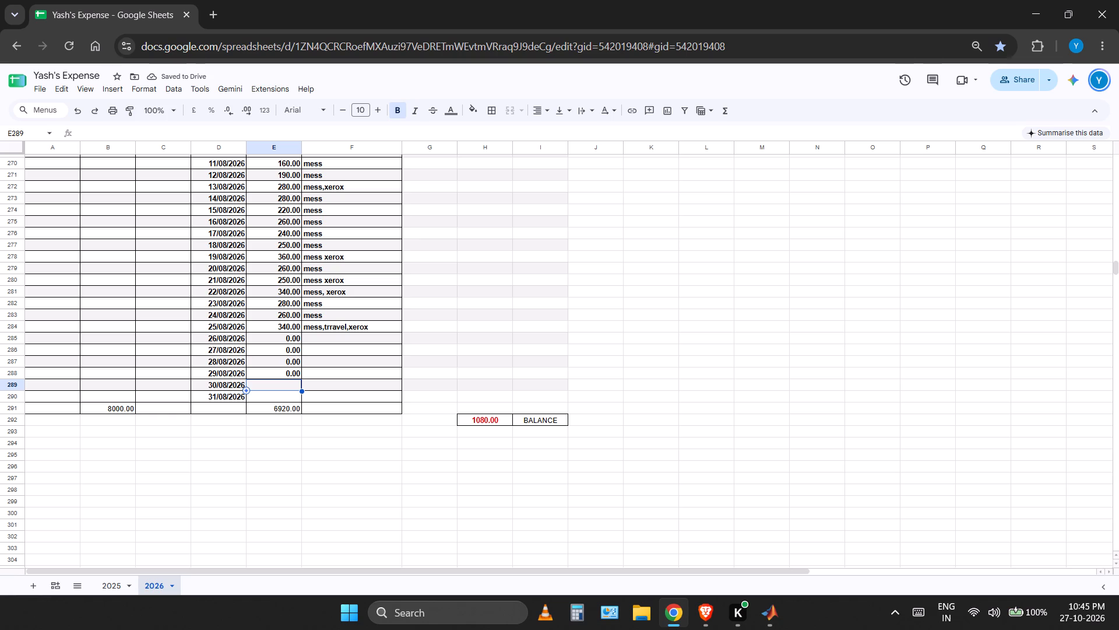
Record 300 with the particular "capacitor" for 30/08/2026 and an expense of 0 for 31/08/2026.
text(90)
key(BackSpace)
key(BackSpace)
text(300)
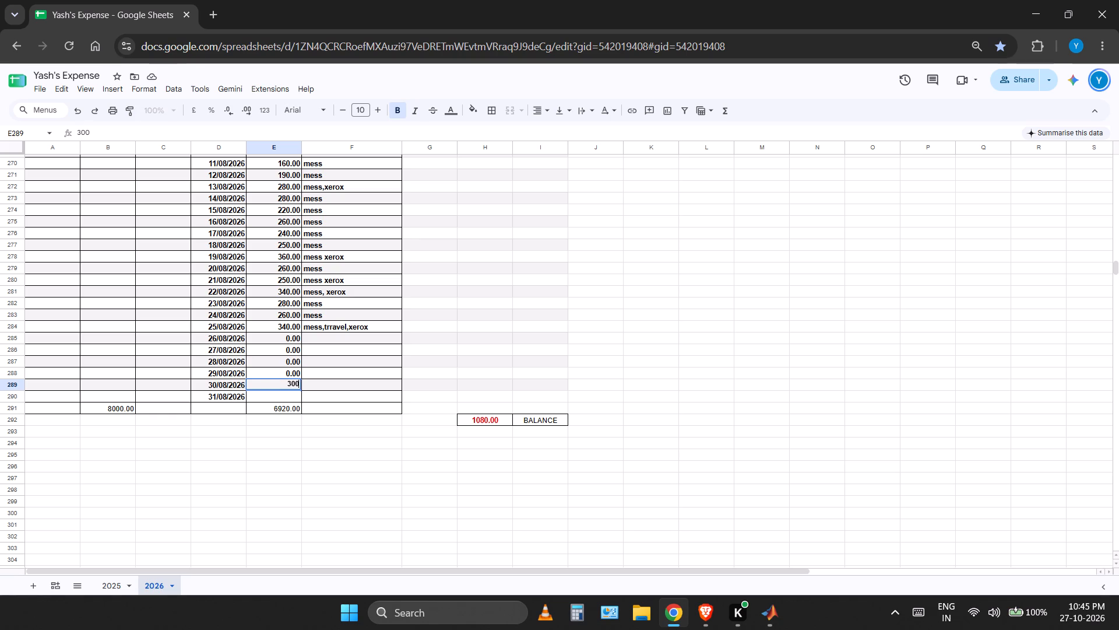
key(Down)
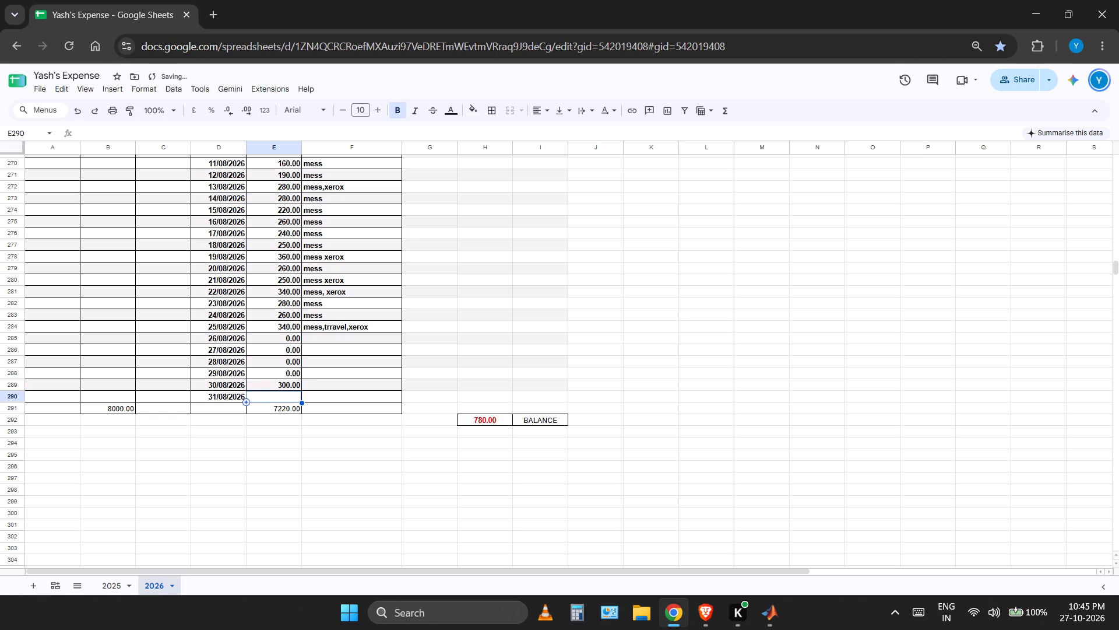
key(0)
key(Down)
key(Right)
key(Up)
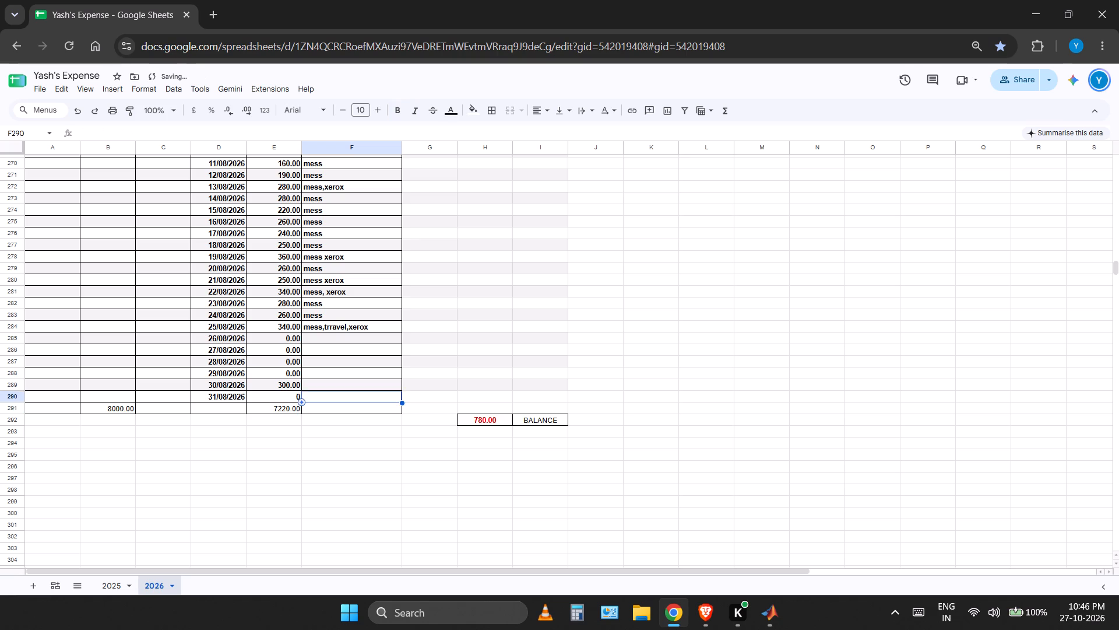
key(Up)
text(el)
key(BackSpace)
key(BackSpace)
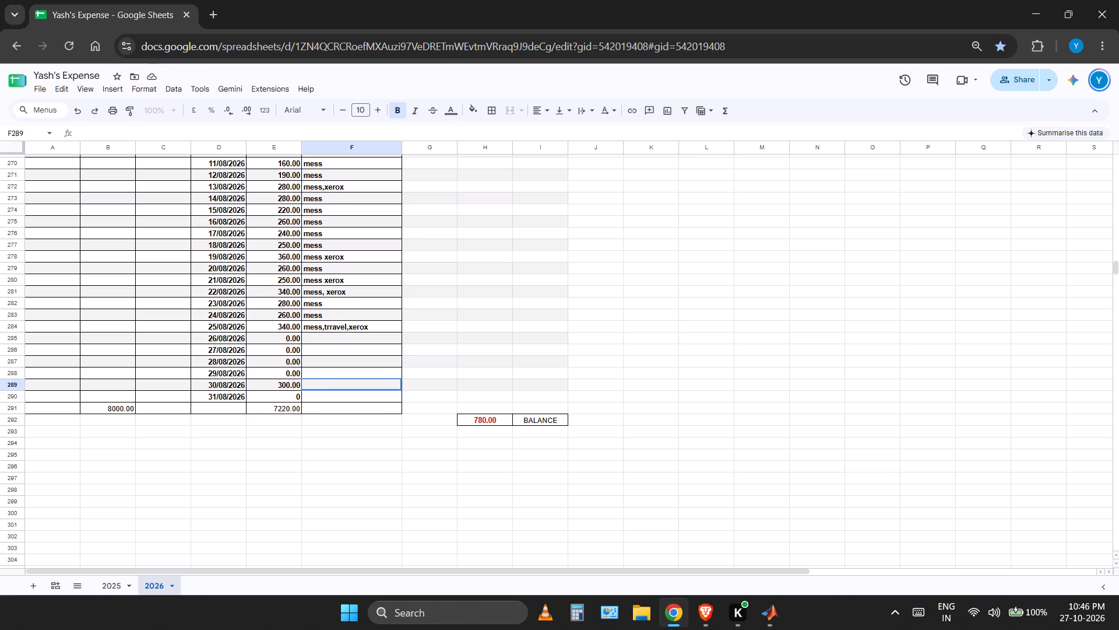
text(capaci)
text(tor)
click(372, 421)
Copy the whole August 2026 table, including its balance cells (A258:I292), and paste it below starting at A295.
scroll(247, 348, up, 3)
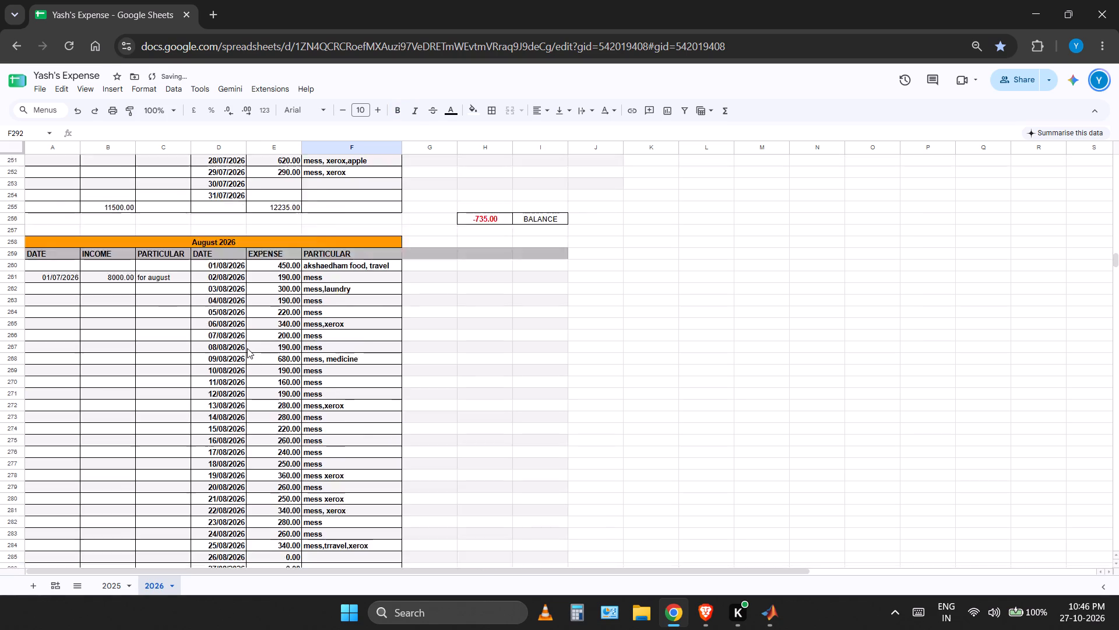
scroll(247, 348, up, 1)
scroll(247, 348, down, 2)
drag(41, 167, 489, 498)
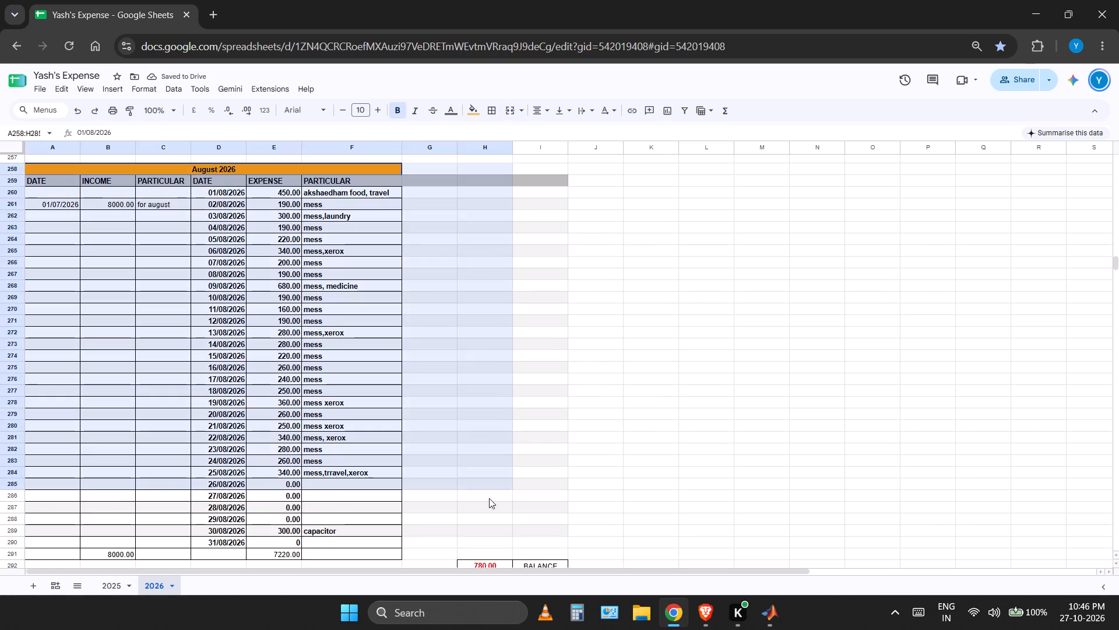
drag(489, 498, 536, 563)
scroll(528, 501, down, 3)
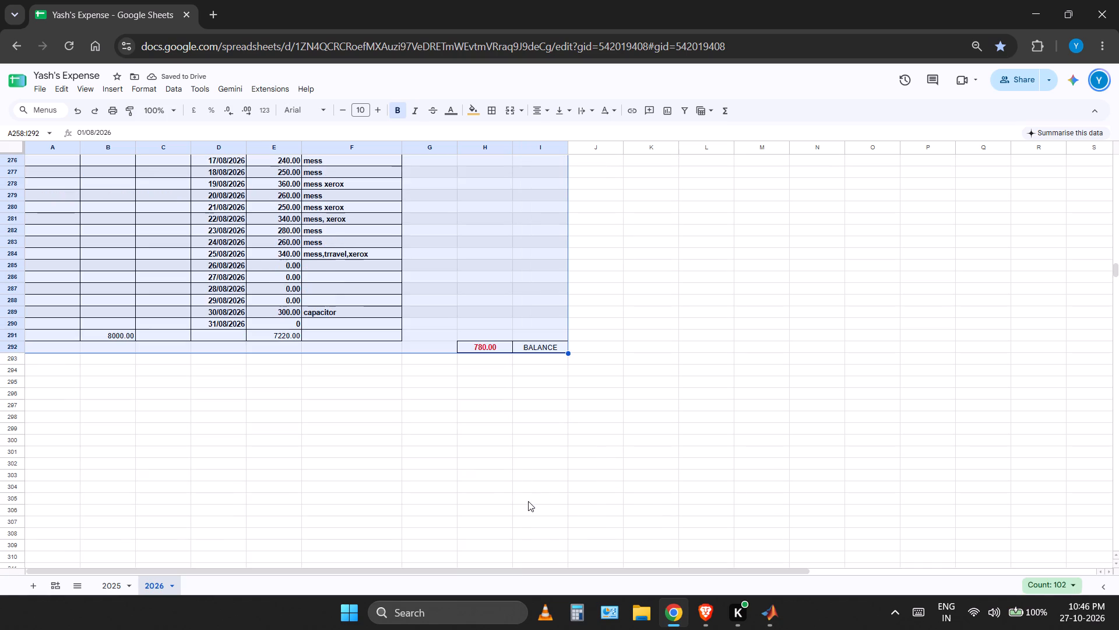
key(ctrl+c)
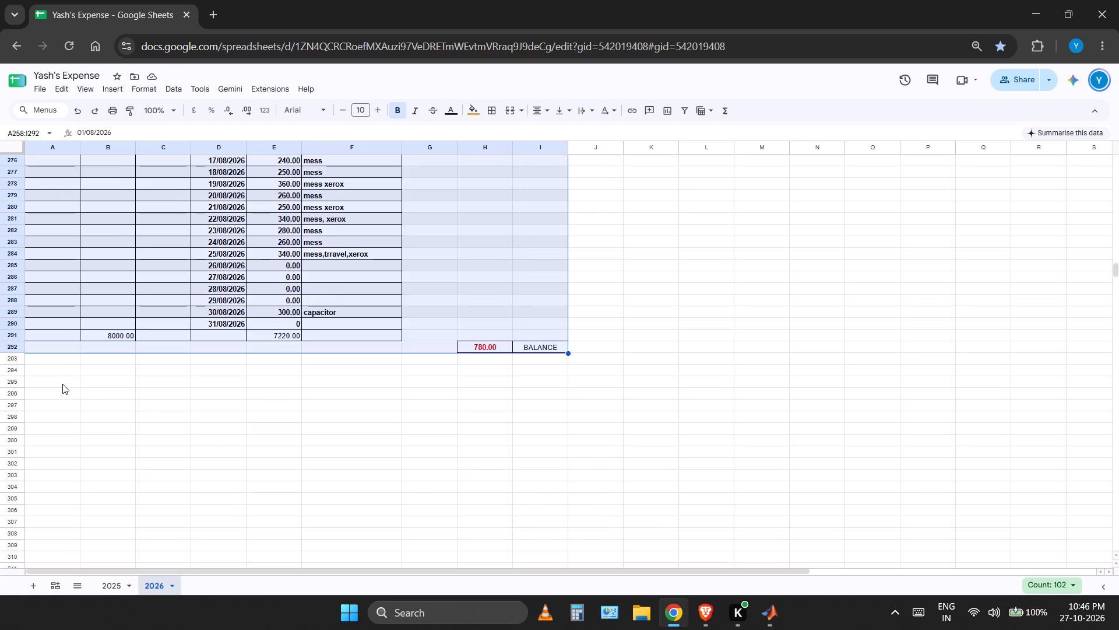
click(62, 384)
key(ctrl+v)
Set the pasted table's month heading date to 1 September 2026.
double_click(224, 383)
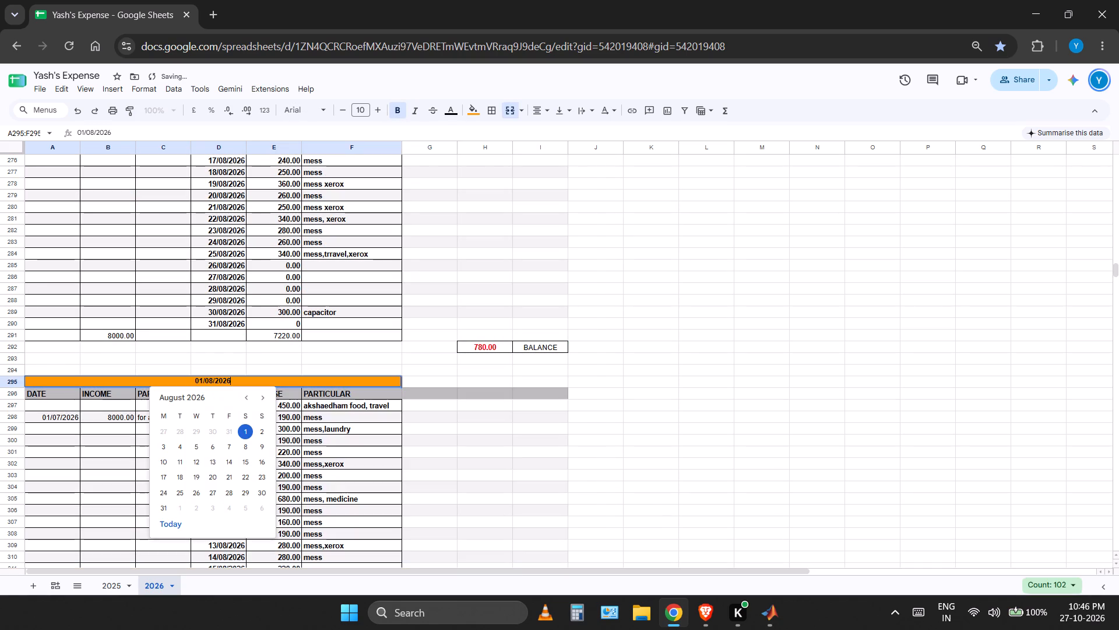
click(265, 402)
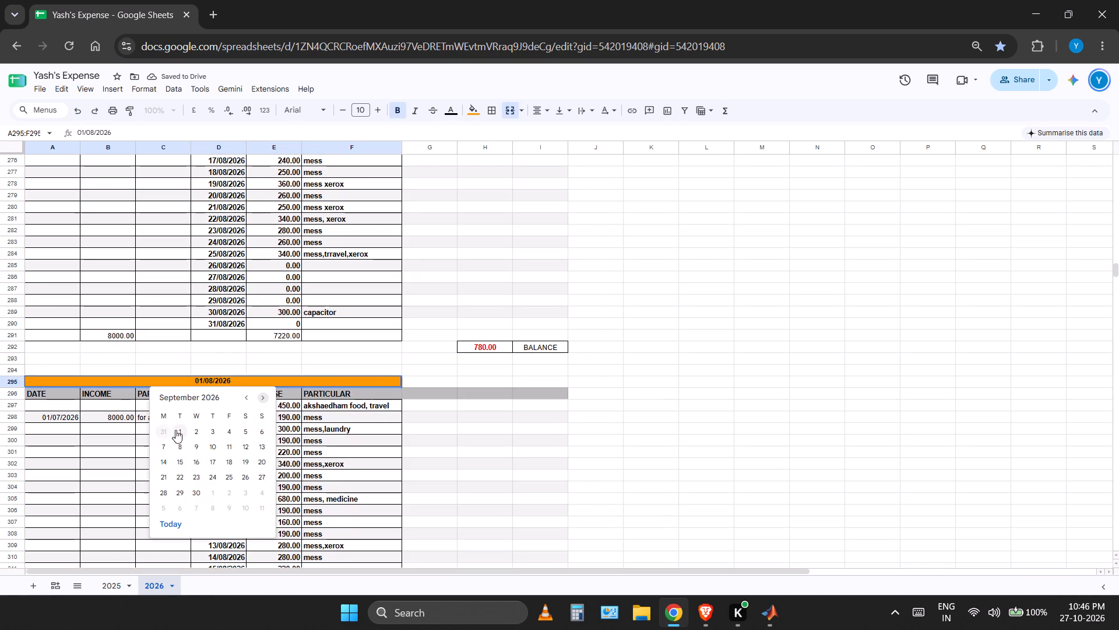
click(177, 430)
Clear all the copied expense amounts and their particulars from the September table (E297:F327).
scroll(178, 430, down, 3)
drag(263, 187, 264, 187)
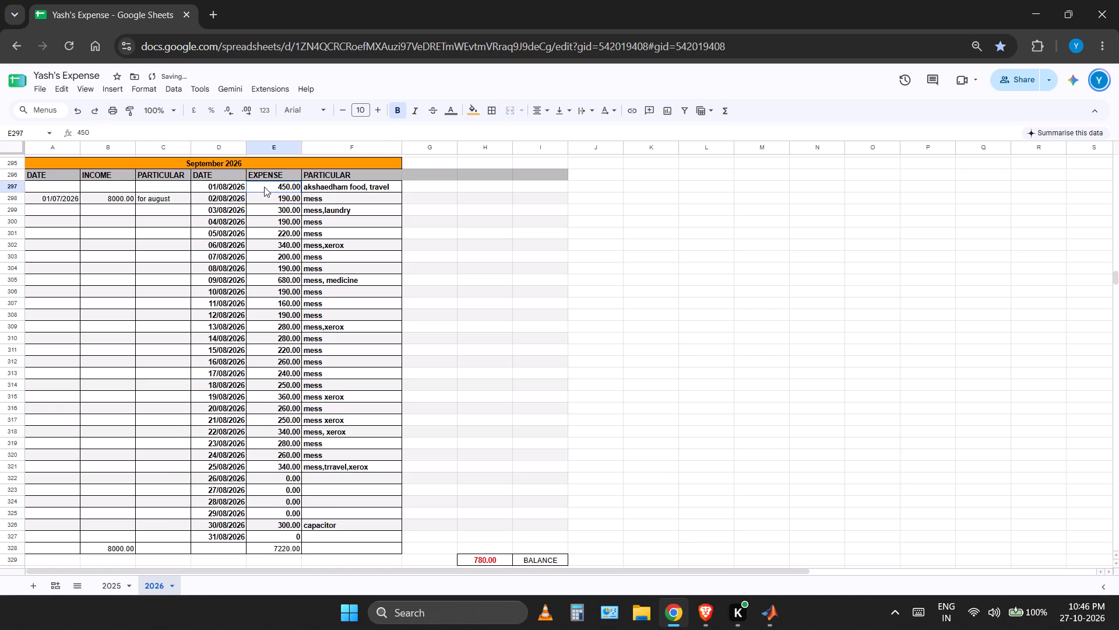
drag(264, 187, 335, 535)
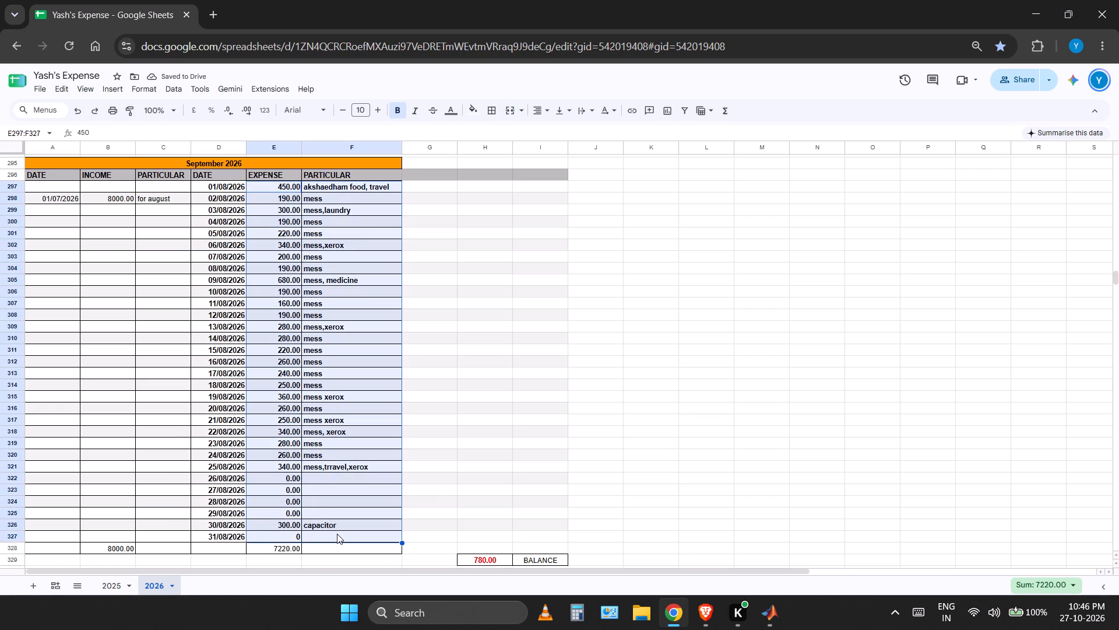
key(BackSpace)
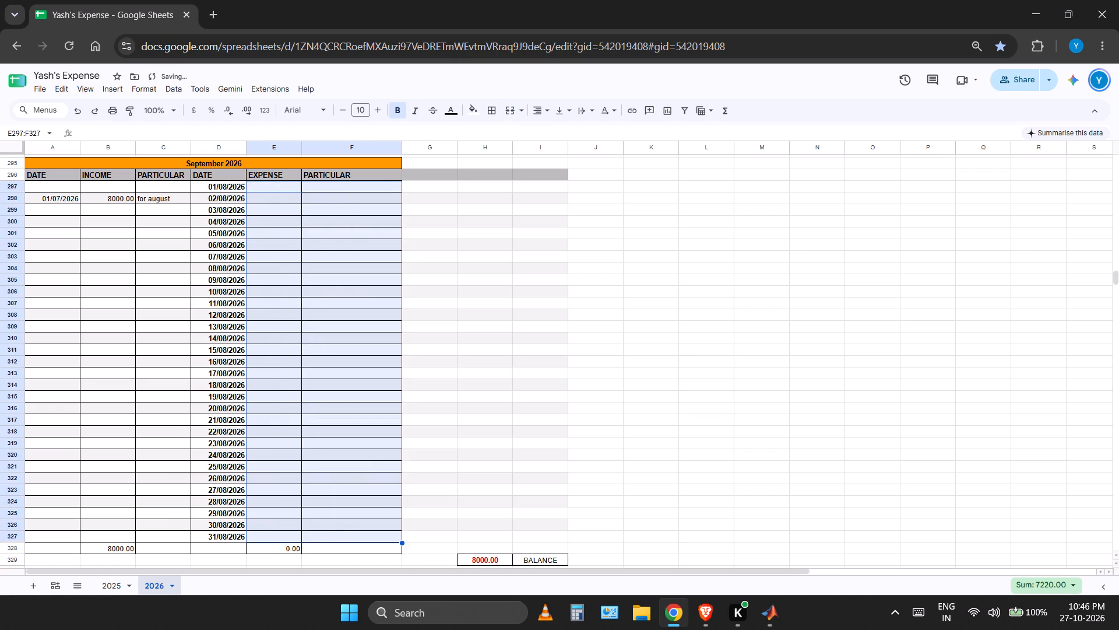
Set the first expense date in the September table to 01/09/2026 and fill consecutive dates down to row 327.
click(213, 187)
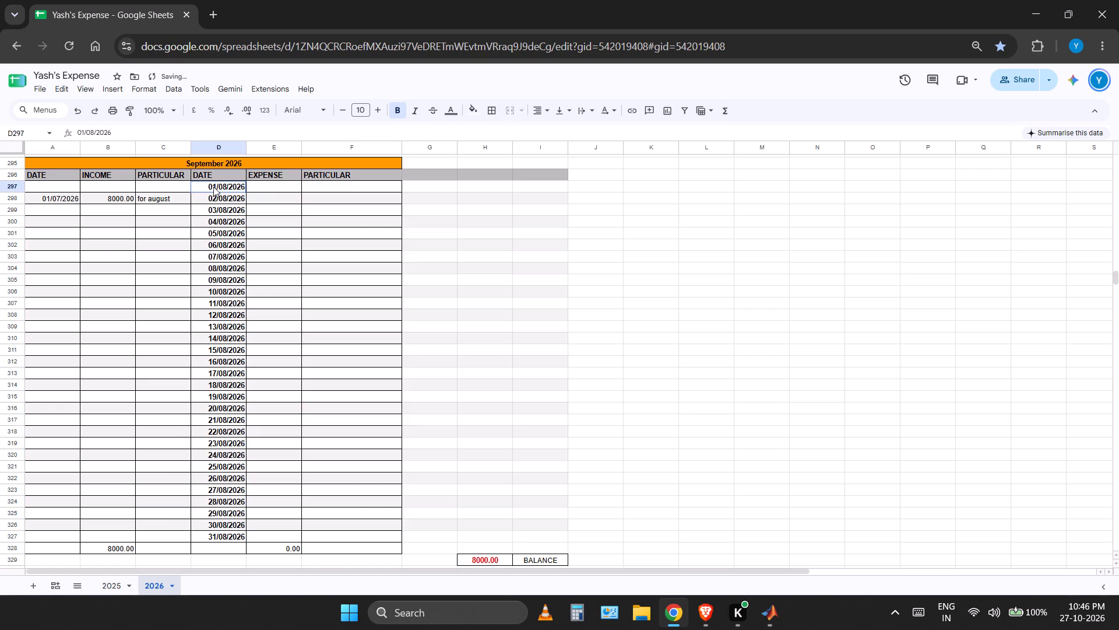
double_click(213, 187)
click(267, 199)
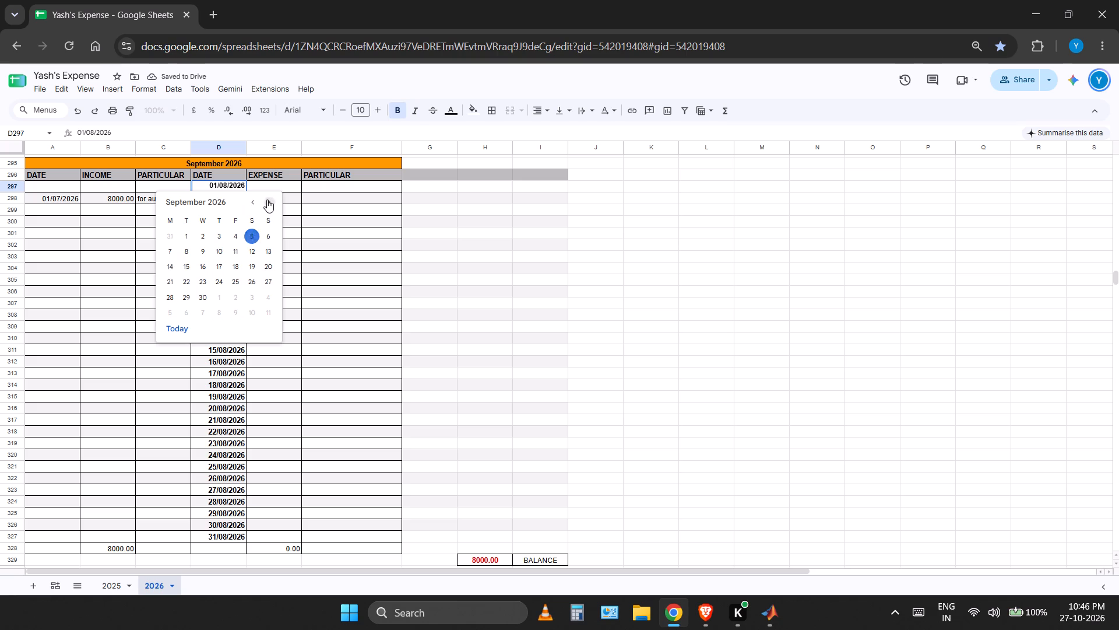
click(188, 239)
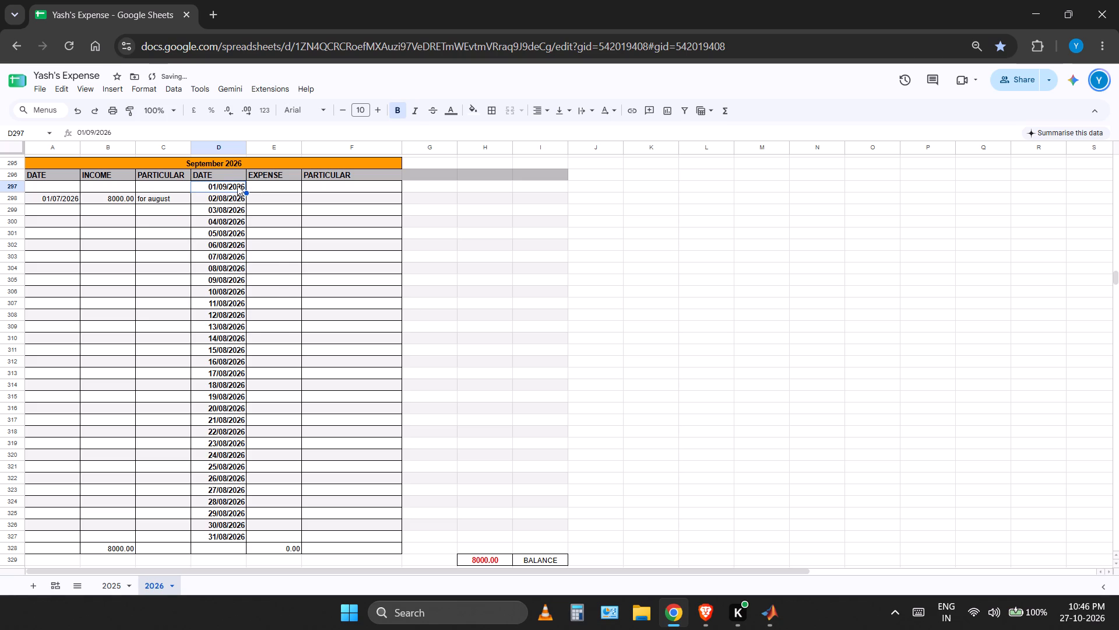
drag(245, 191, 217, 539)
Delete the surplus 01/10/2026 date from the last date row of the September table.
click(217, 539)
click(217, 539)
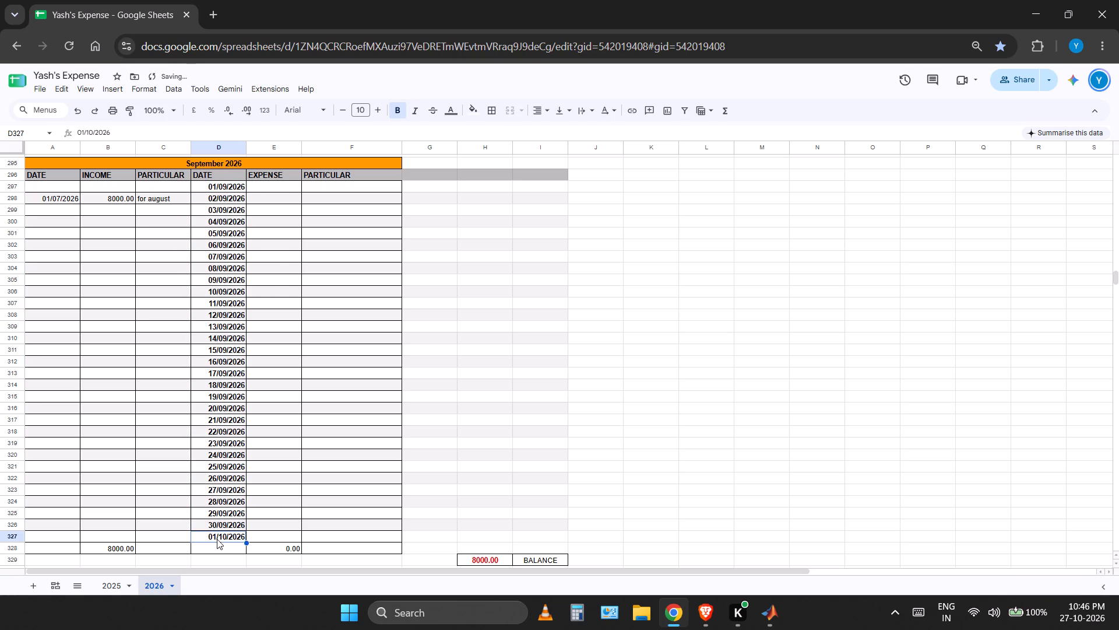
key(Delete)
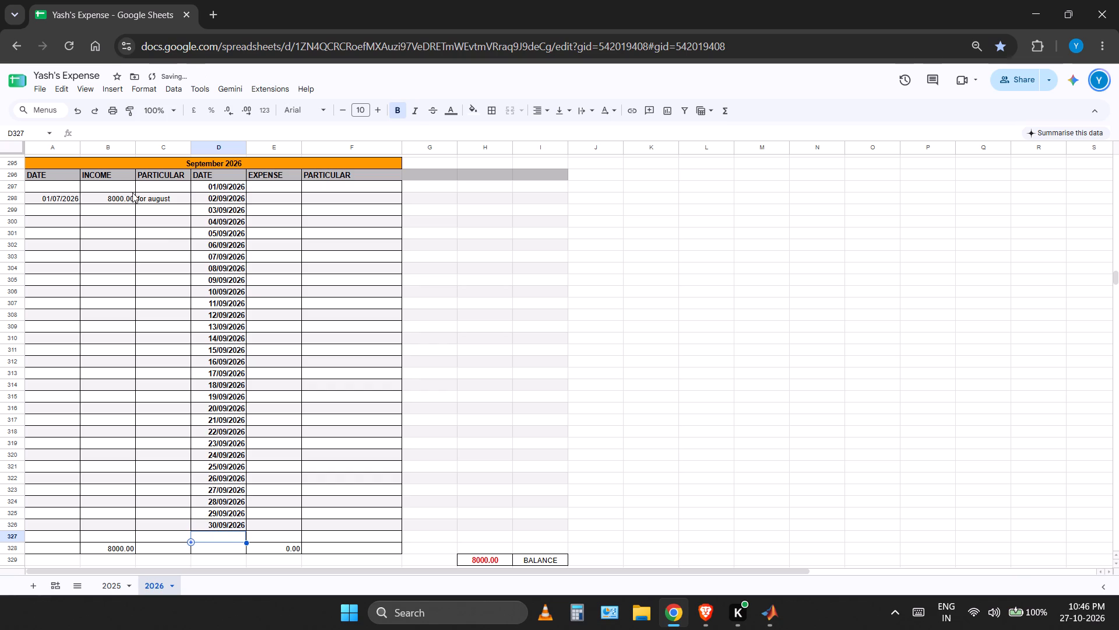
Enter 780 as the first income amount in the September 2026 table, matching August's closing balance.
scroll(166, 236, up, 2)
click(73, 331)
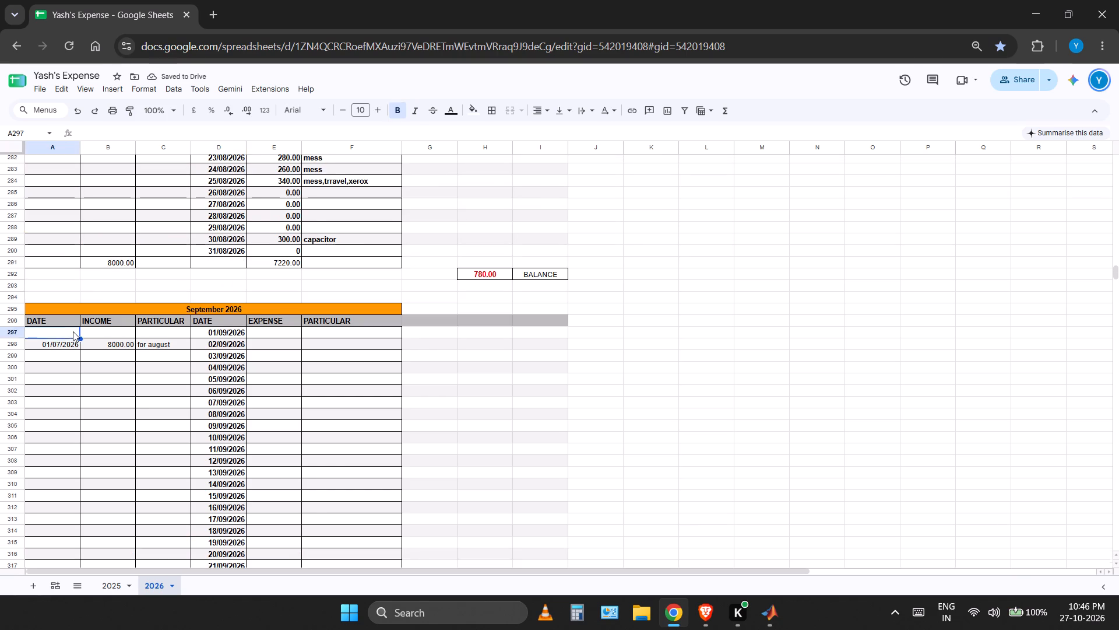
scroll(73, 332, up, 12)
scroll(73, 332, down, 2)
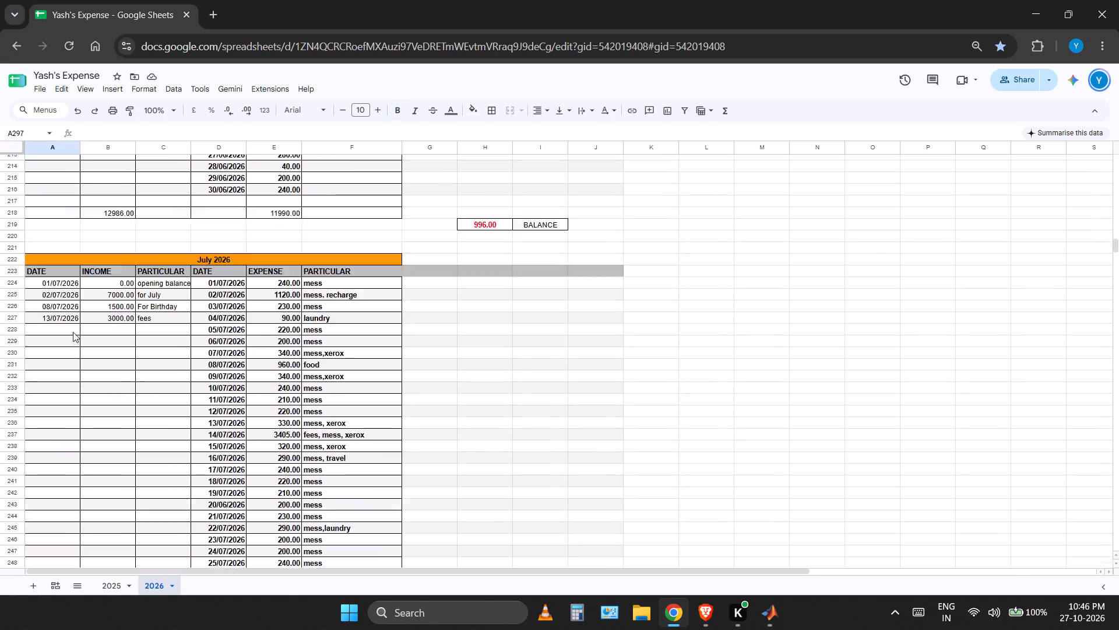
scroll(73, 332, down, 4)
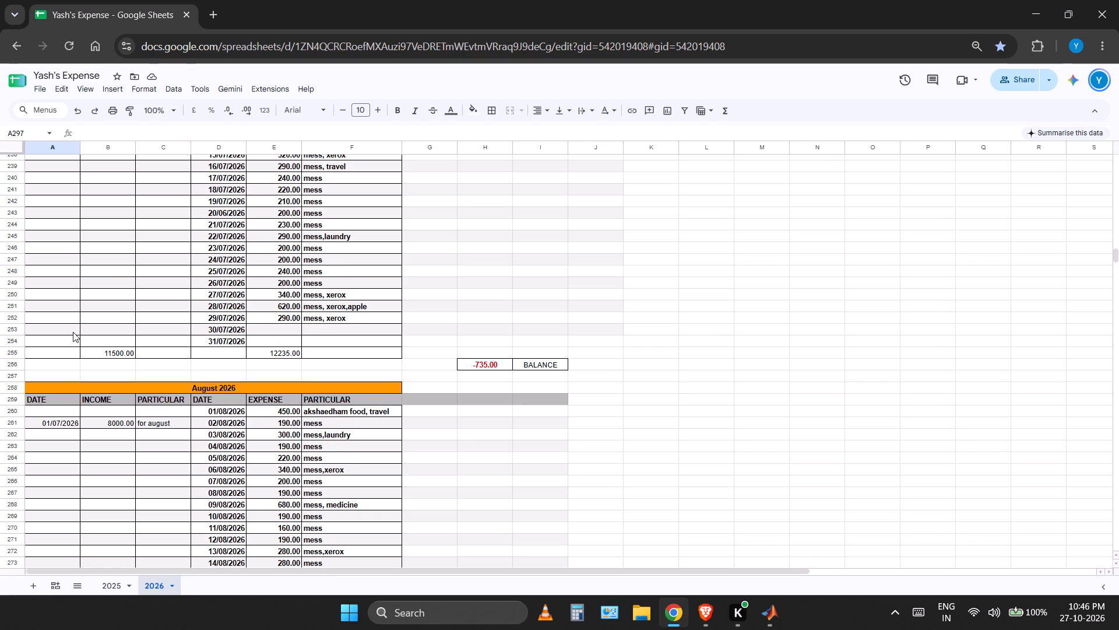
scroll(94, 347, down, 7)
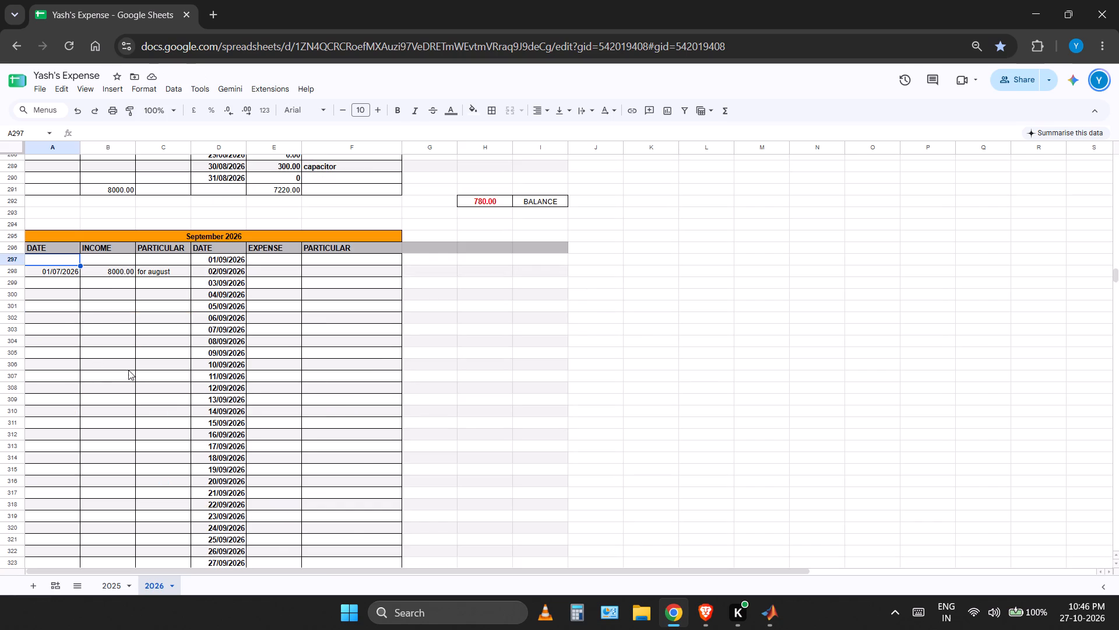
scroll(140, 379, down, 1)
scroll(140, 379, up, 3)
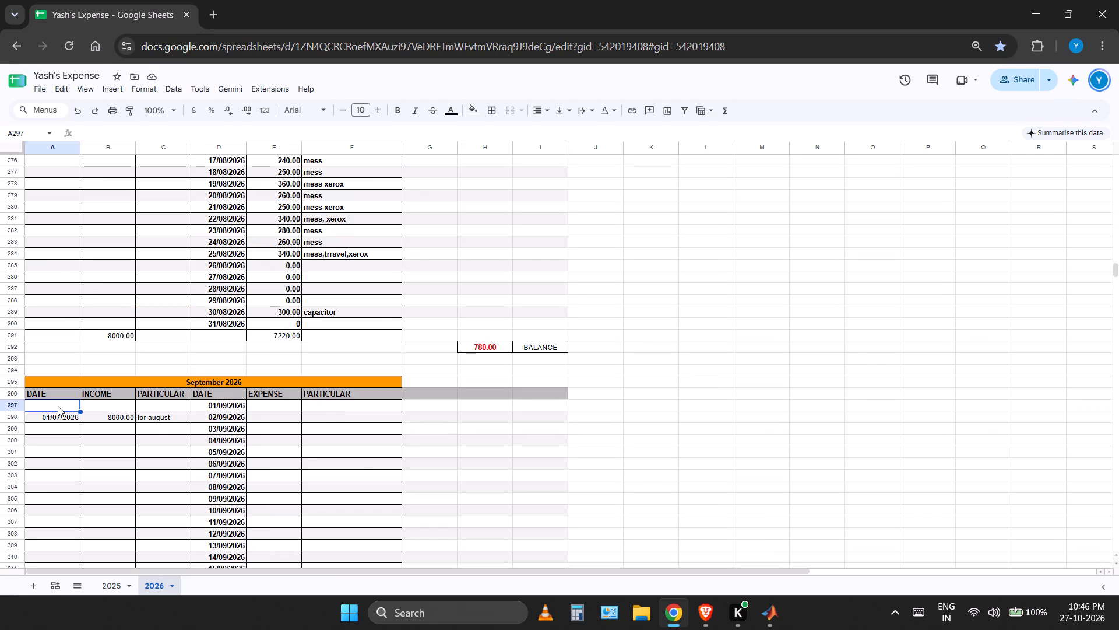
click(111, 402)
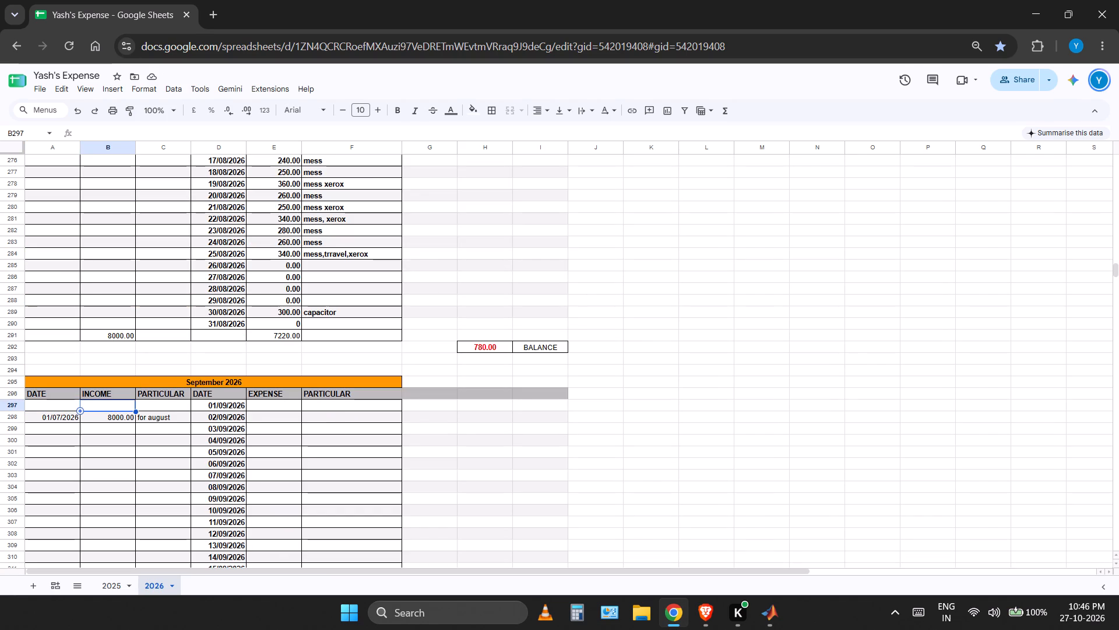
text(780)
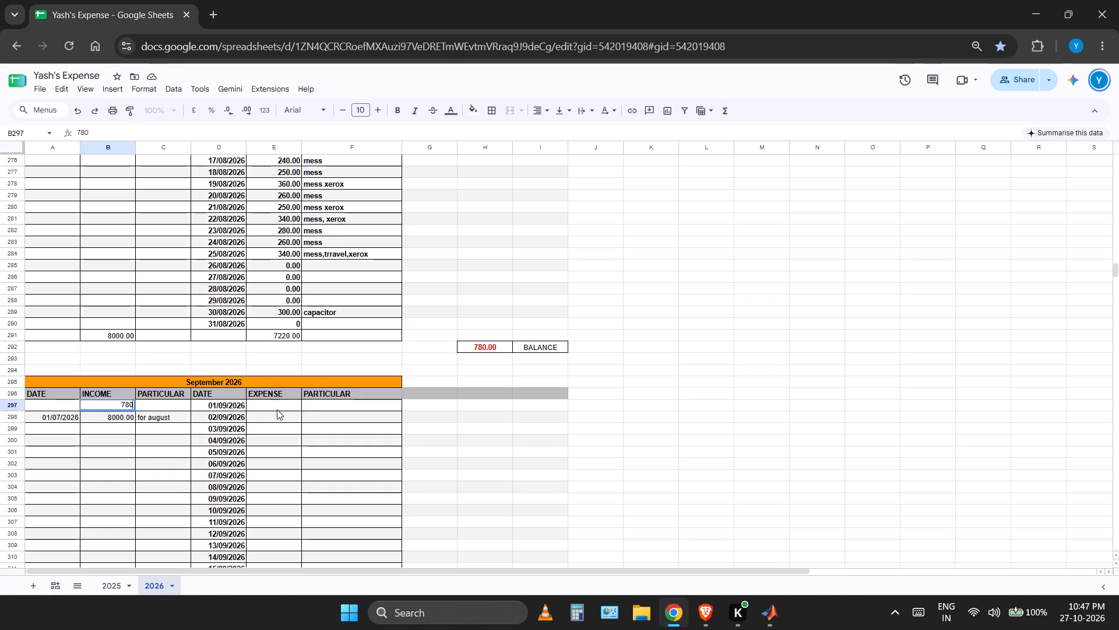
Record the 01/09/2026 expense as 80 with the particular "file page".
click(282, 410)
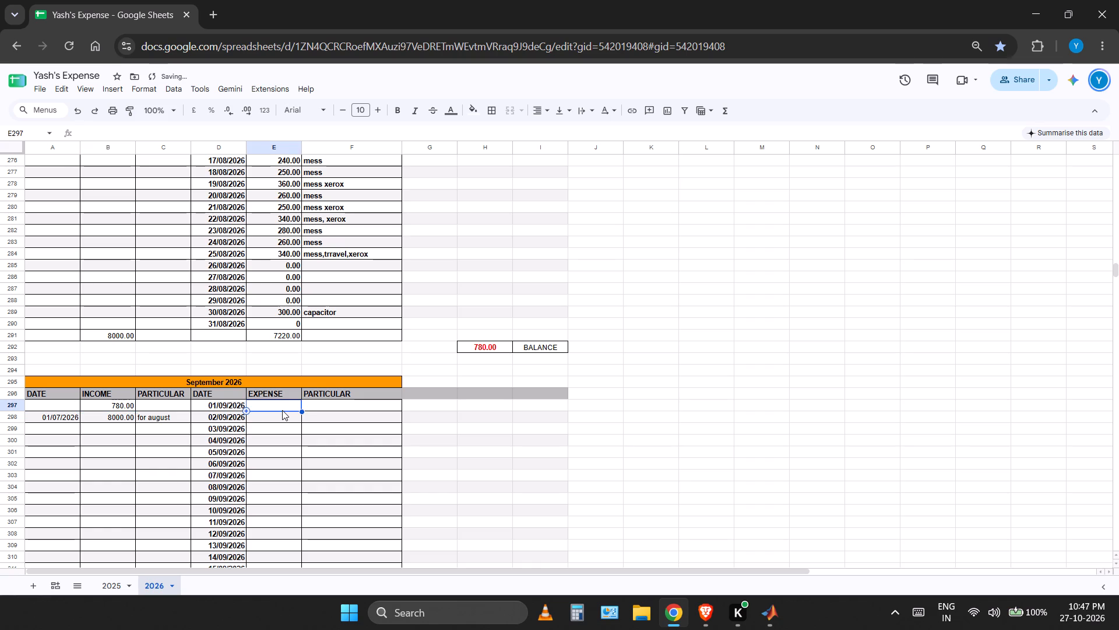
text(80)
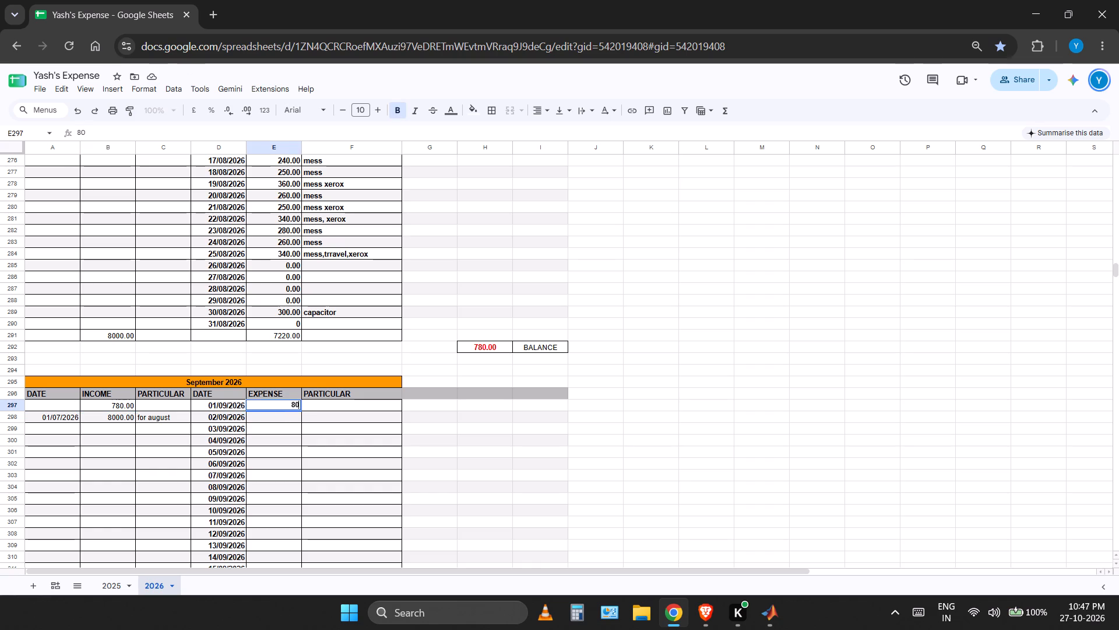
key(Right)
text(file pag)
key(e)
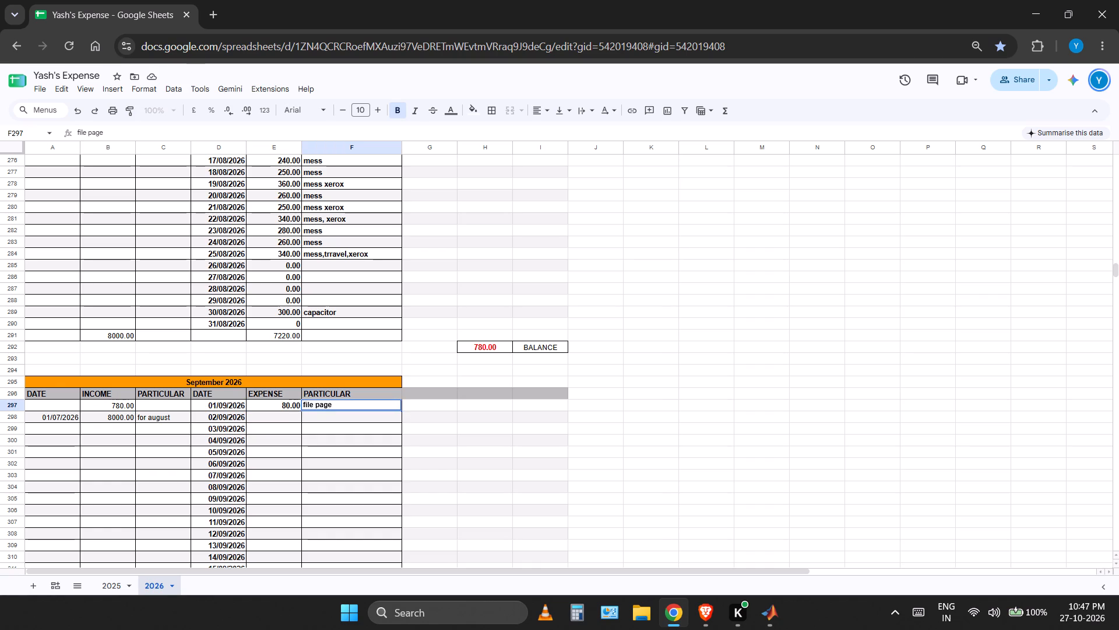
key(Down)
Set the income amount in the September table's second row, marked "for august", to 8300.
key(Left)
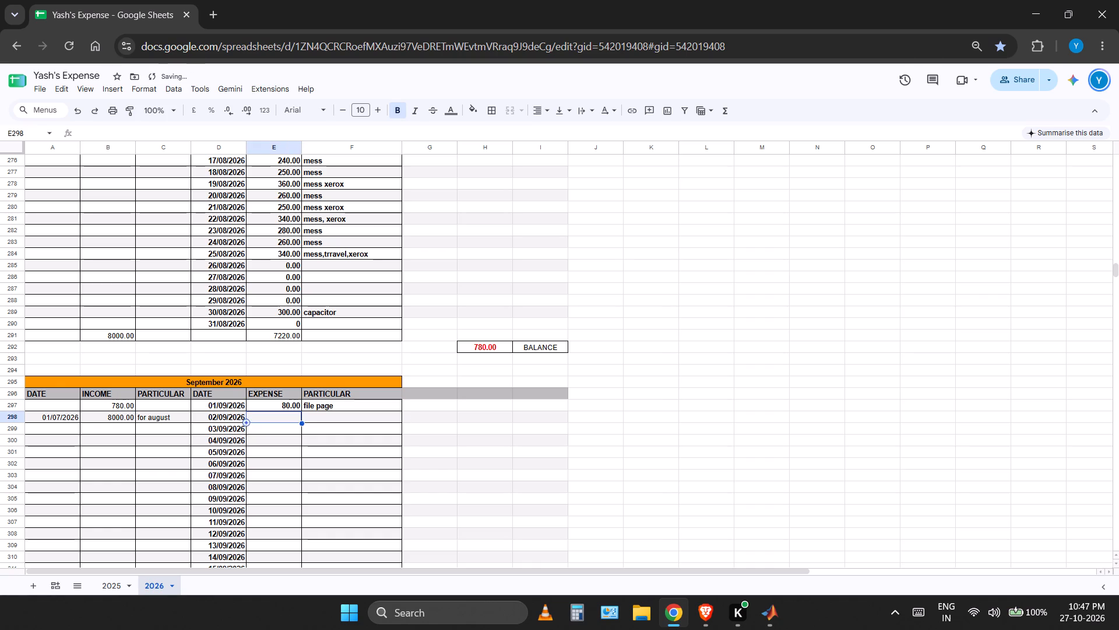
key(Left)
key(Left)
key(Left)
text(8300)
key(Right)
key(Right)
key(Right)
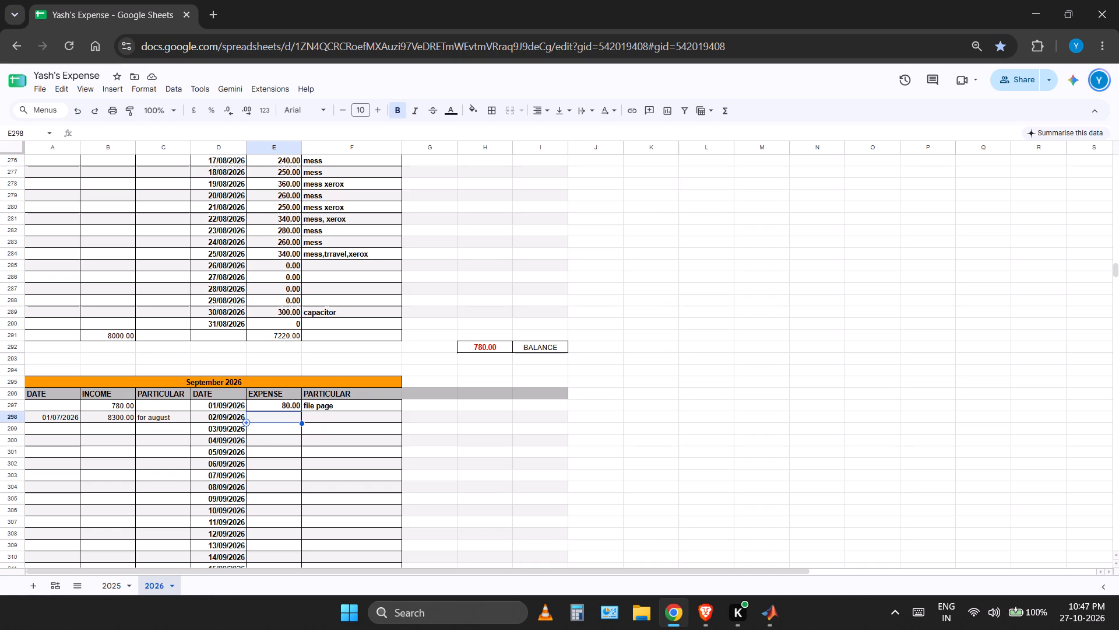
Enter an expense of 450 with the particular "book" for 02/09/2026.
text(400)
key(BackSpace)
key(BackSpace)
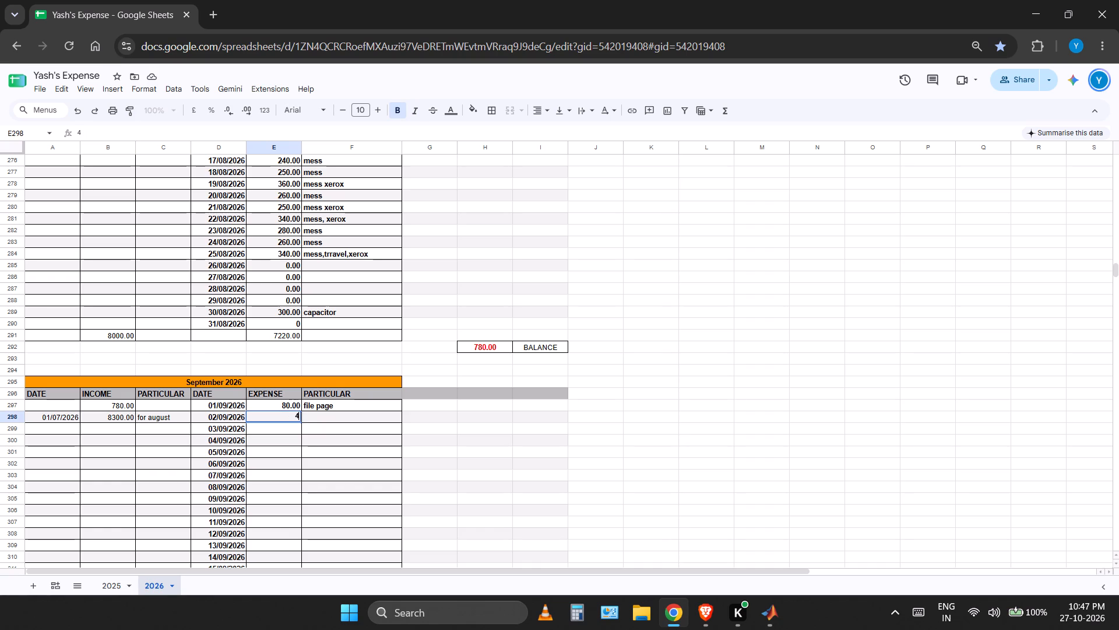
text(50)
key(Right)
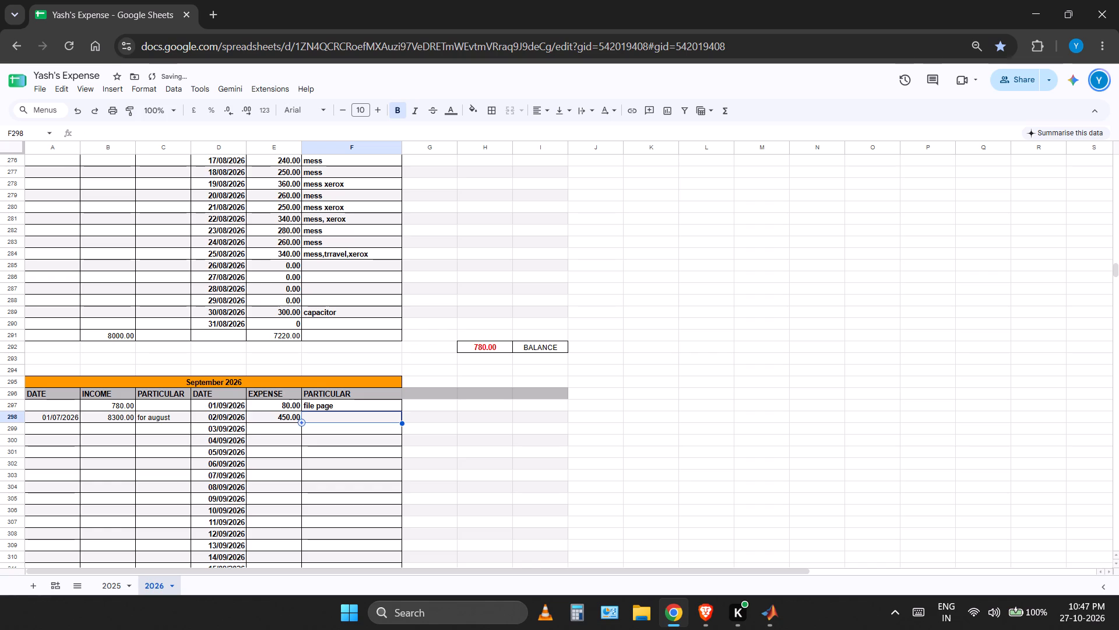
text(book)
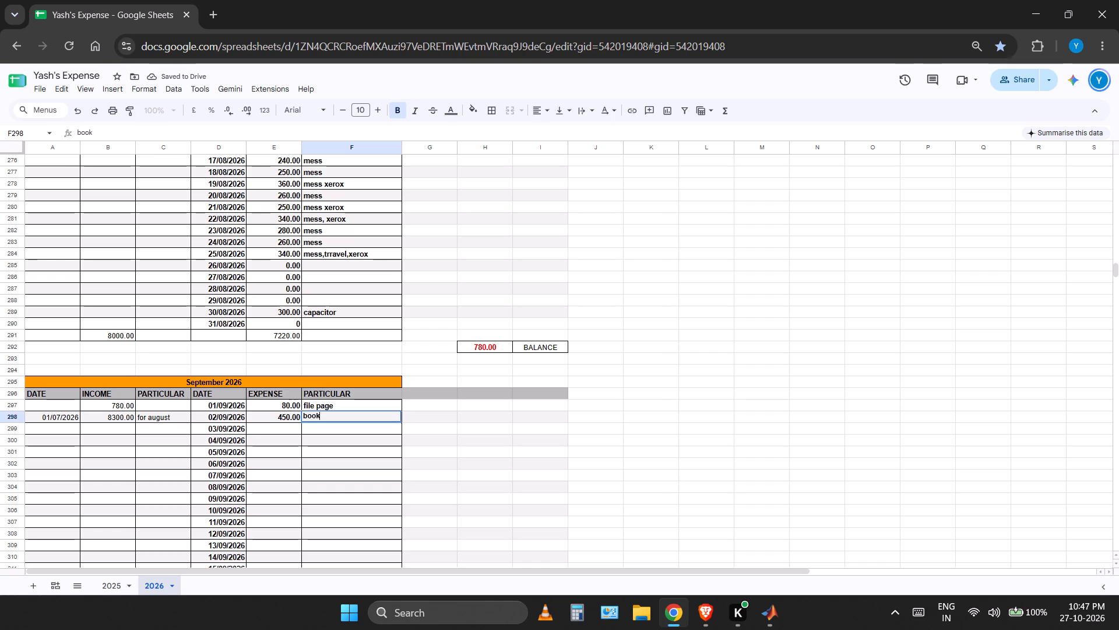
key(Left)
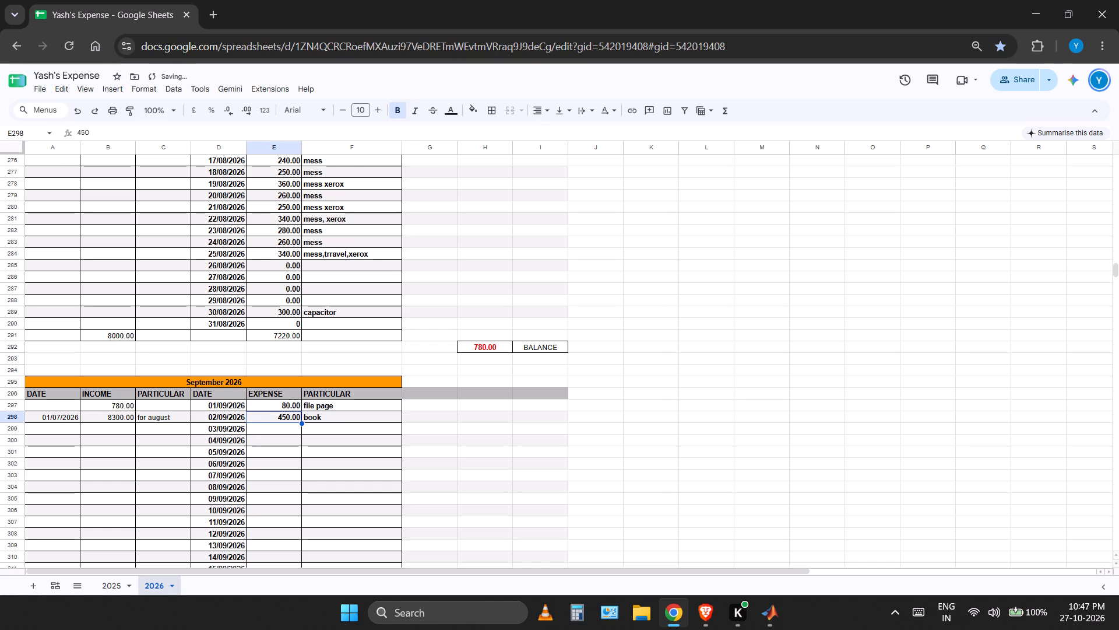
Set the expense amounts for 02/09/2026, 03/09/2026 and 04/09/2026 to 0.
key(Down)
key(Up)
key(0)
key(Down)
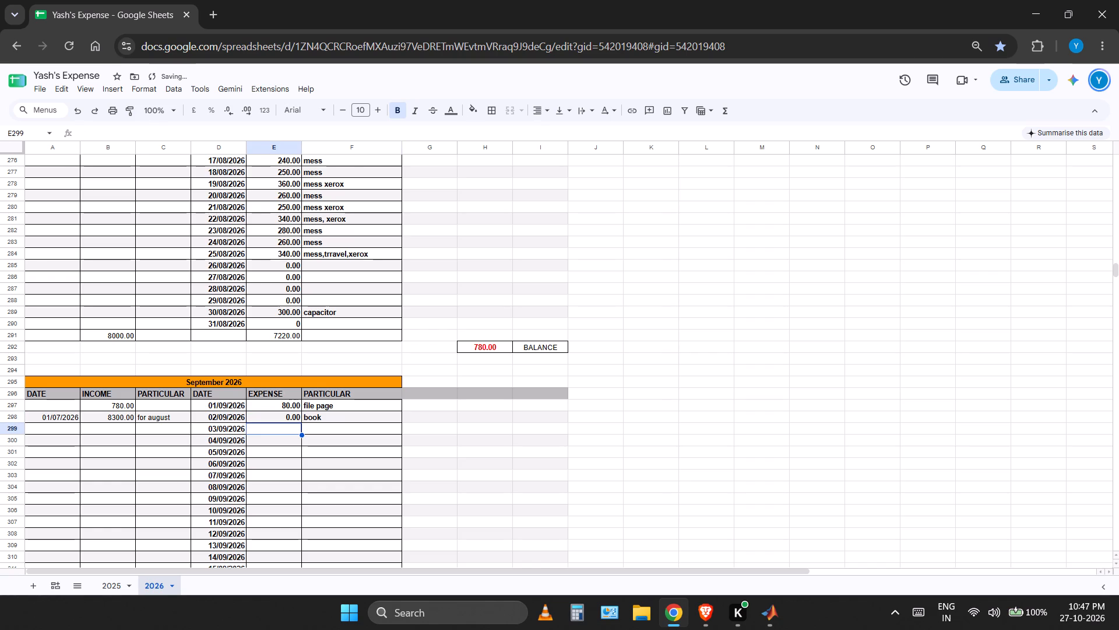
key(0)
key(Down)
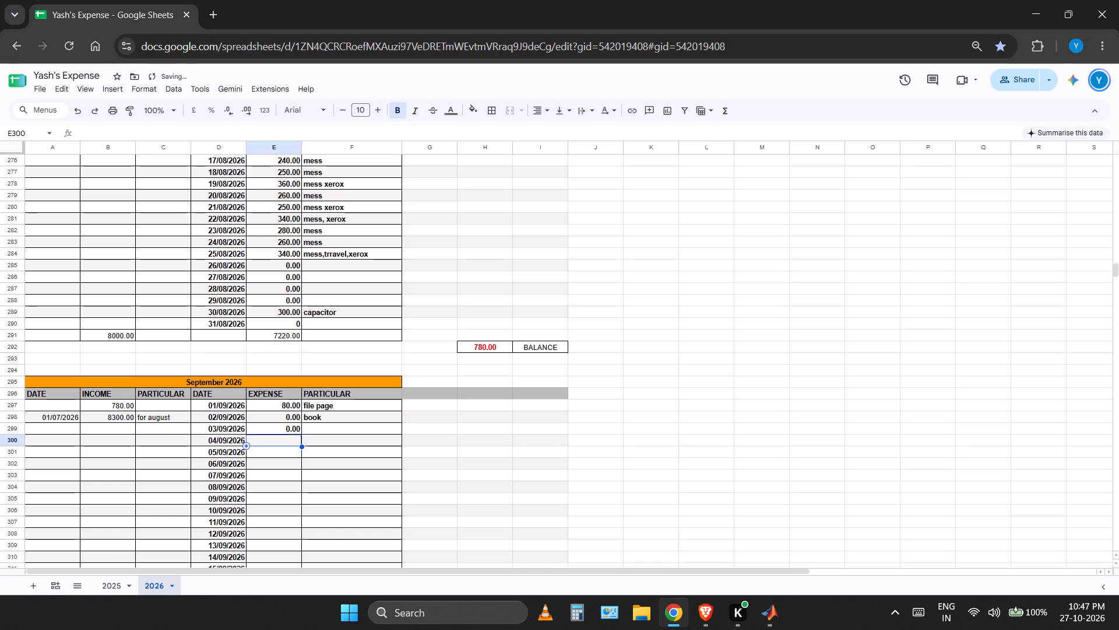
key(0)
key(Down)
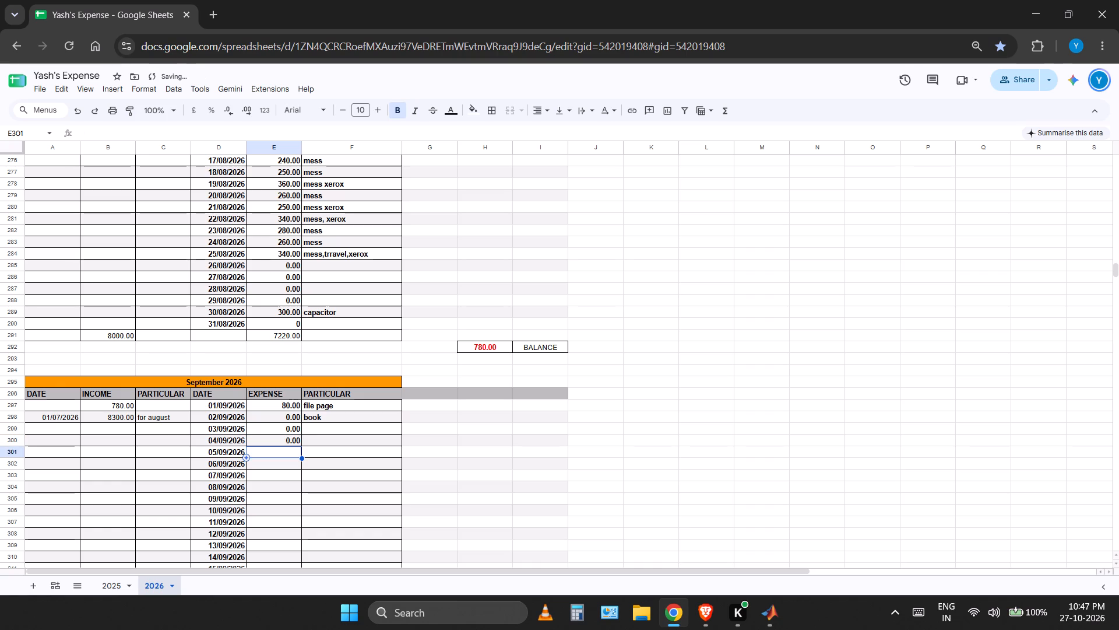
Record the 05/09/2026 expense as 450 with the particular "book".
text(453)
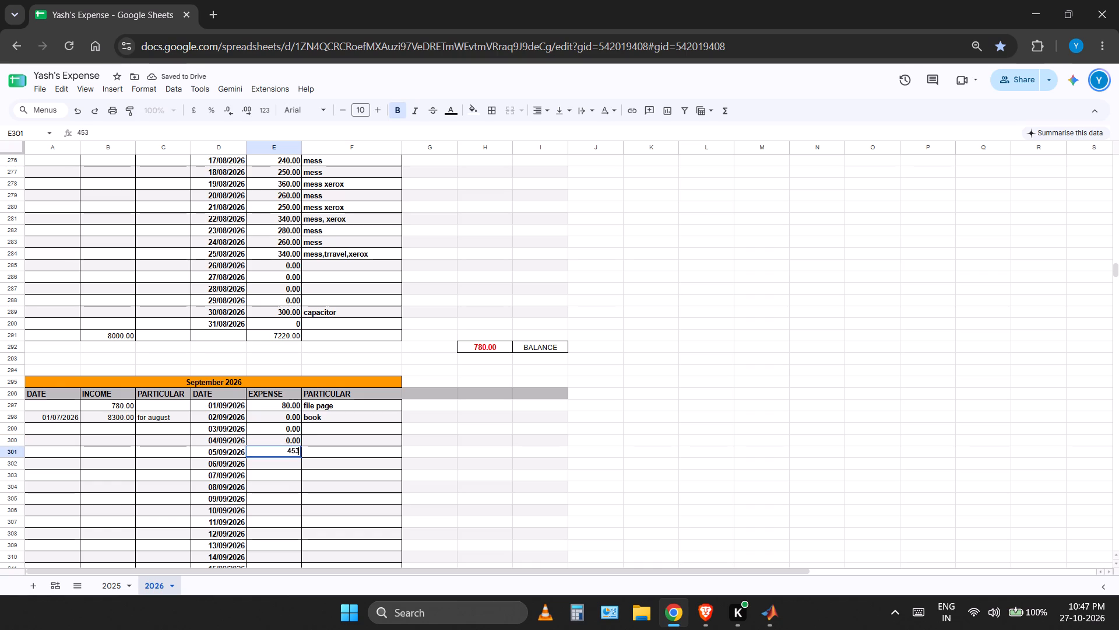
key(BackSpace)
key(0)
key(Right)
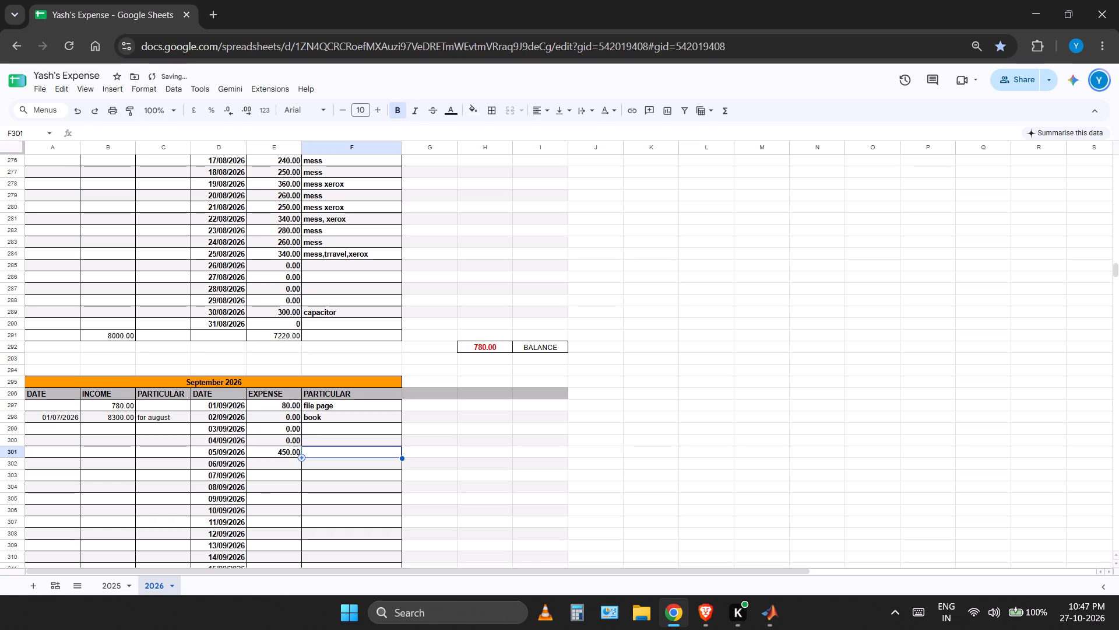
text(boo)
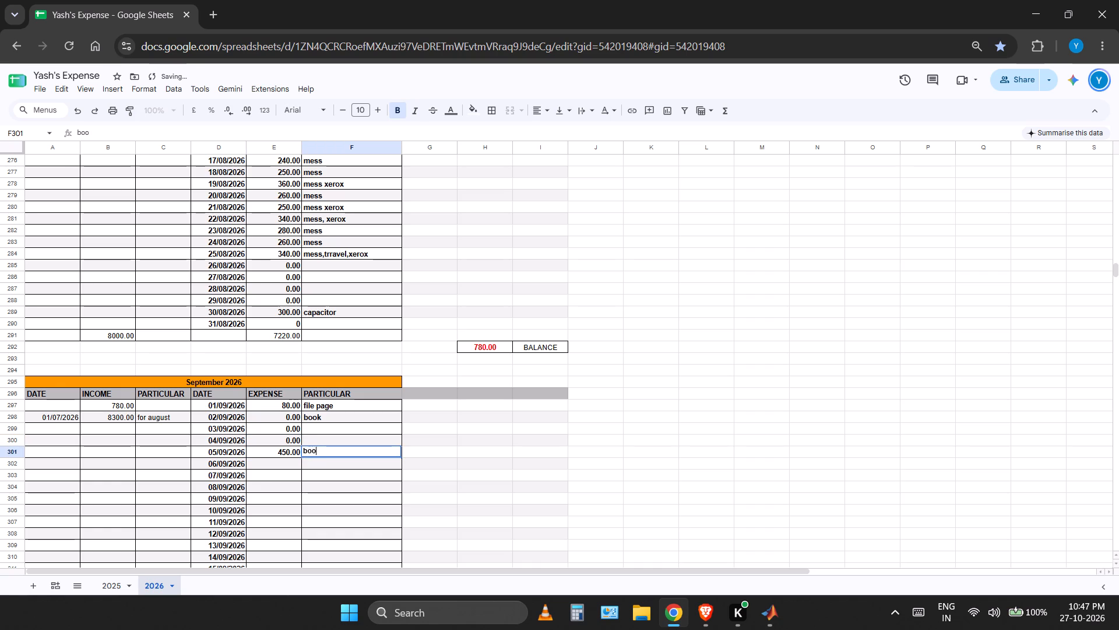
key(k)
Delete the misplaced "book" particular from the 02/09/2026 row.
key(Up)
key(Up)
key(Up)
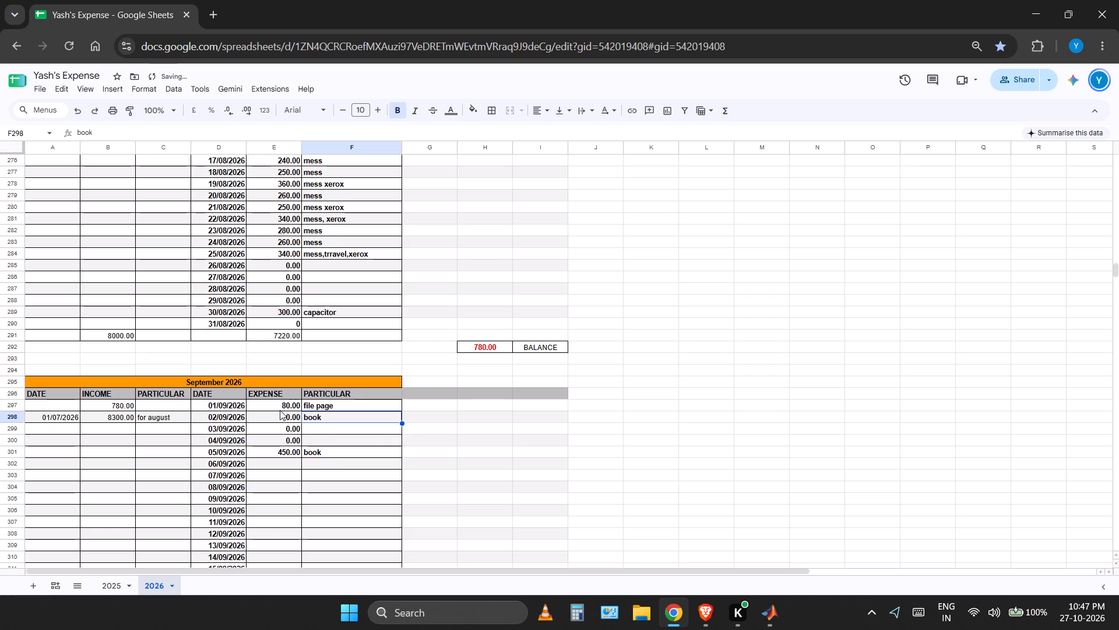
key(Delete)
Record the 06/09/2026 expense as 230 with the particular "mess".
key(Down)
key(Down)
key(Down)
key(Left)
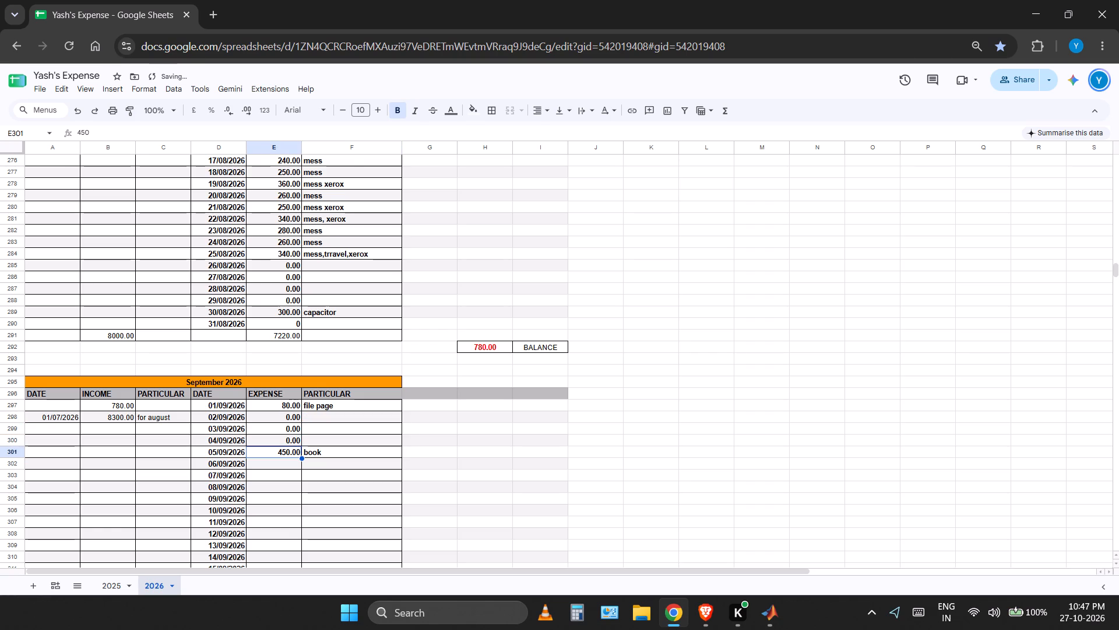
key(Down)
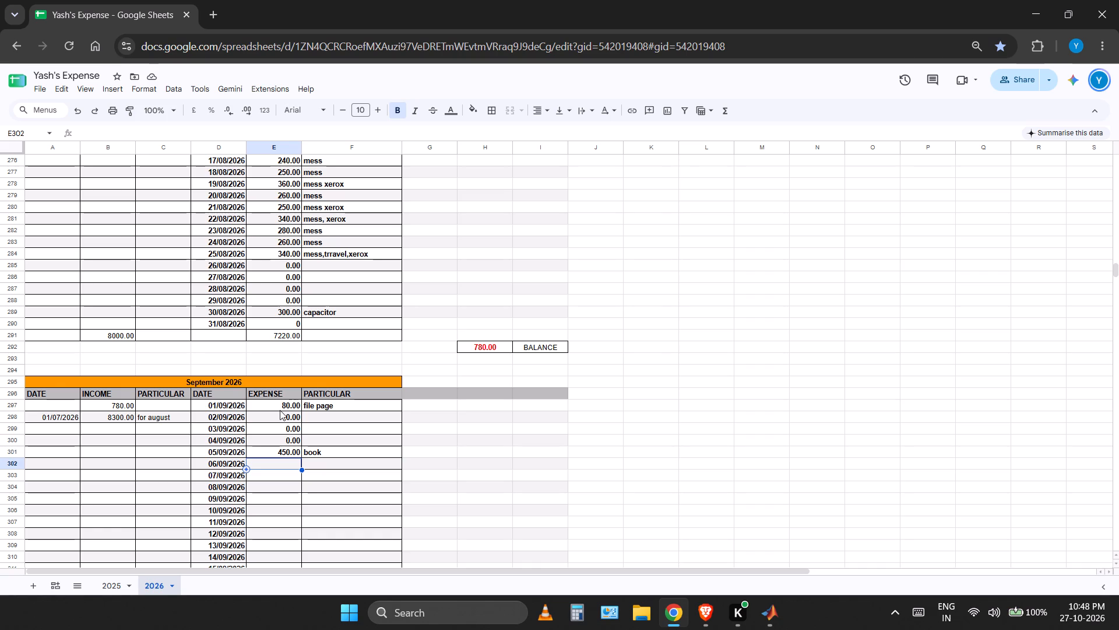
text(230)
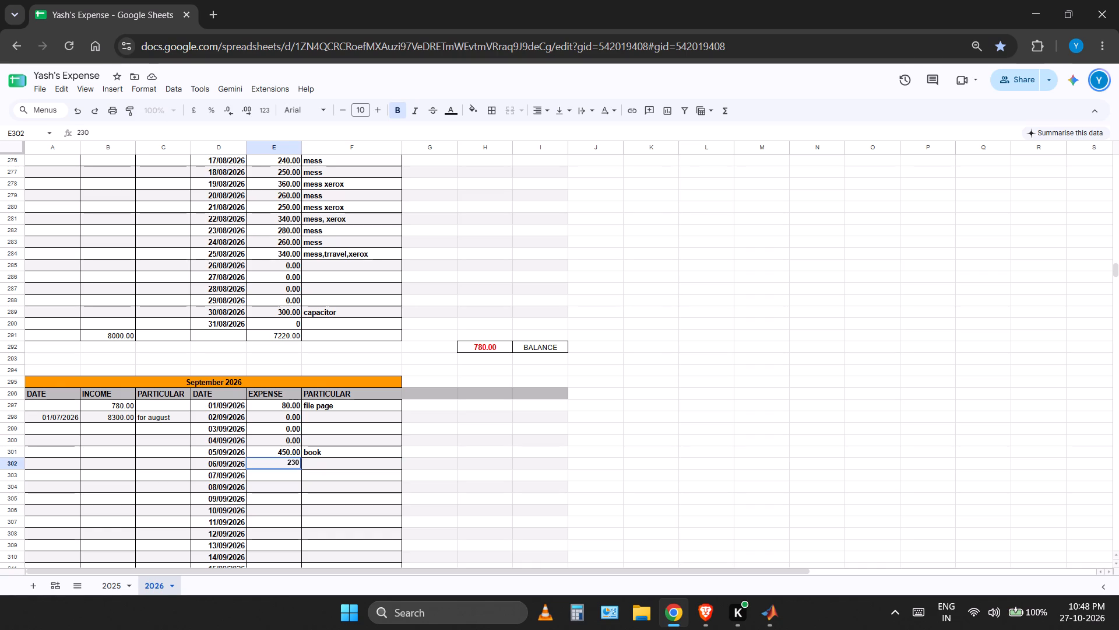
key(Right)
text(mess)
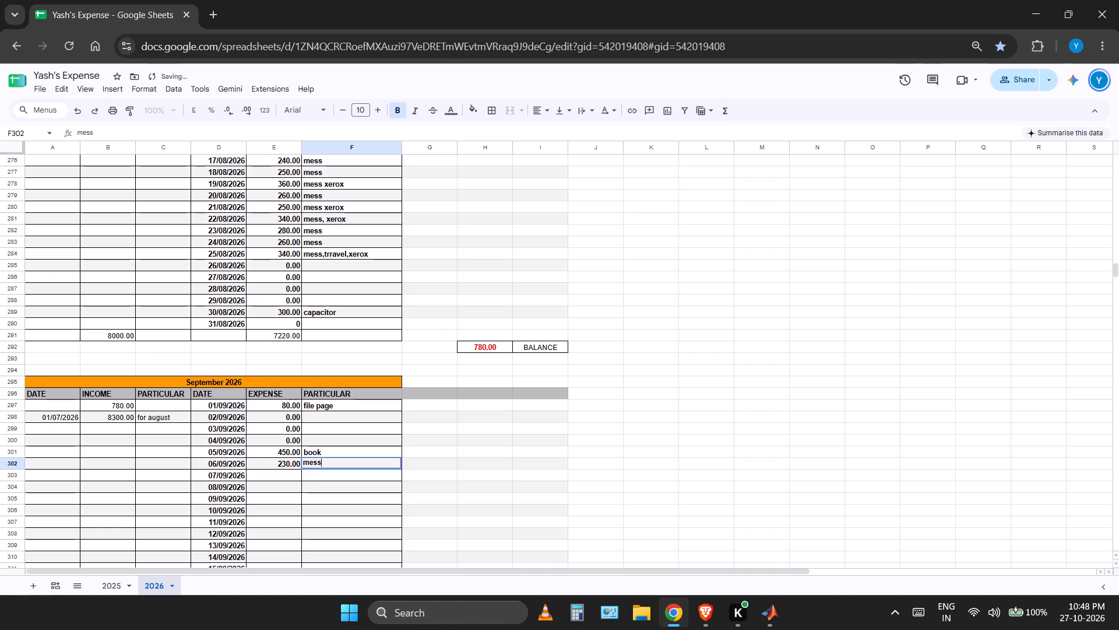
key(Down)
Record the 07/09/2026 expense as 220 with the particular "mess".
key(Left)
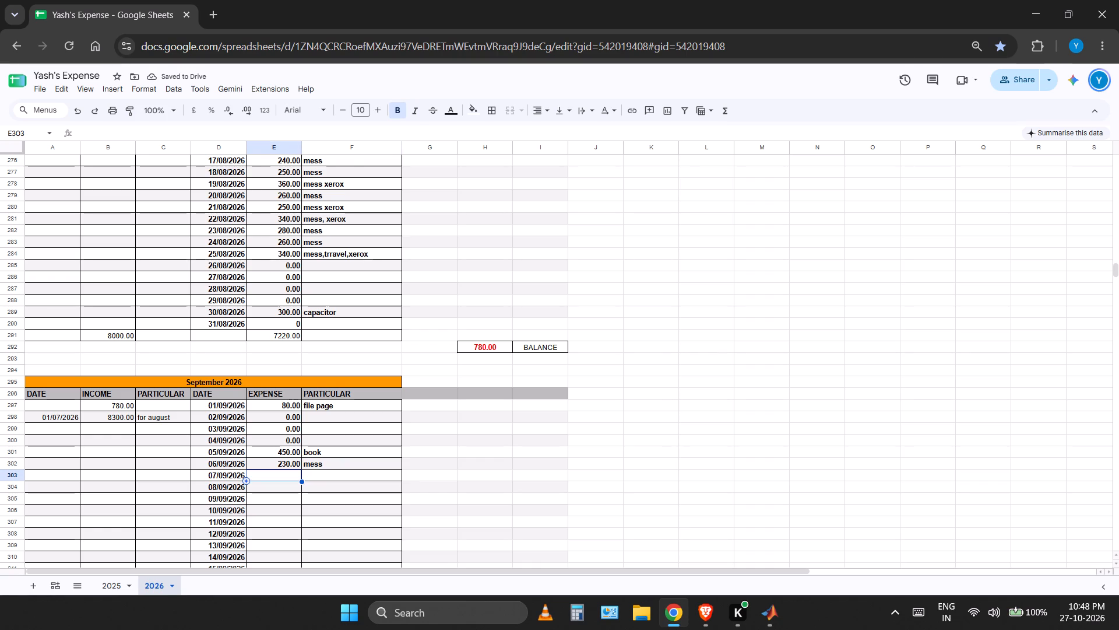
text(220)
key(Right)
text(mess)
key(Down)
Record the 08/09/2026 expense as 200 with the particular "mess".
key(Left)
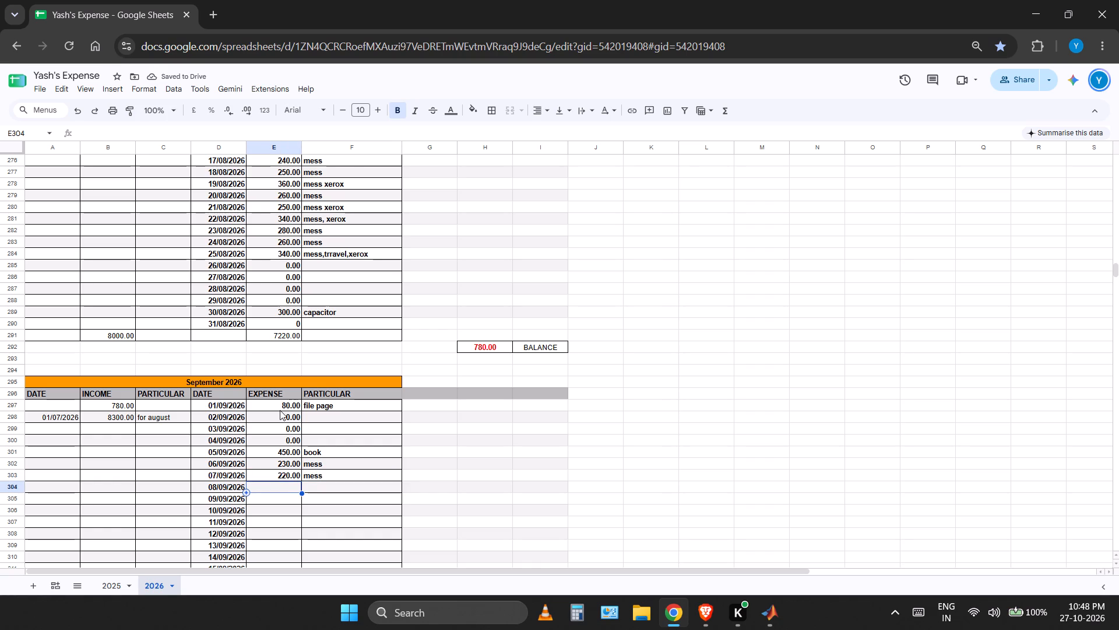
text(200)
key(Right)
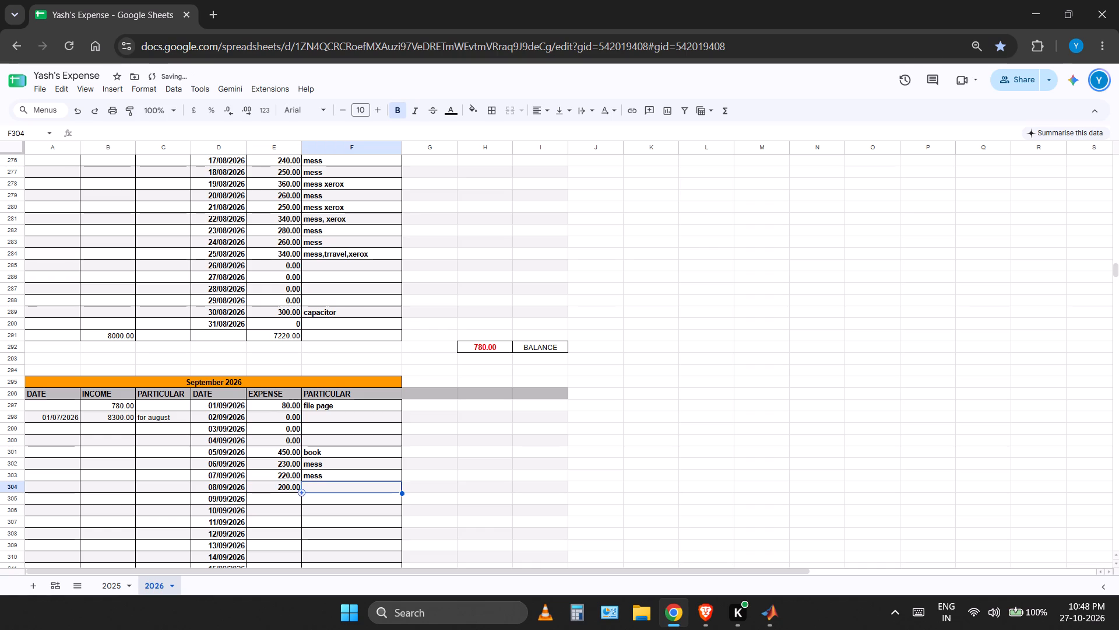
text(mess)
key(Down)
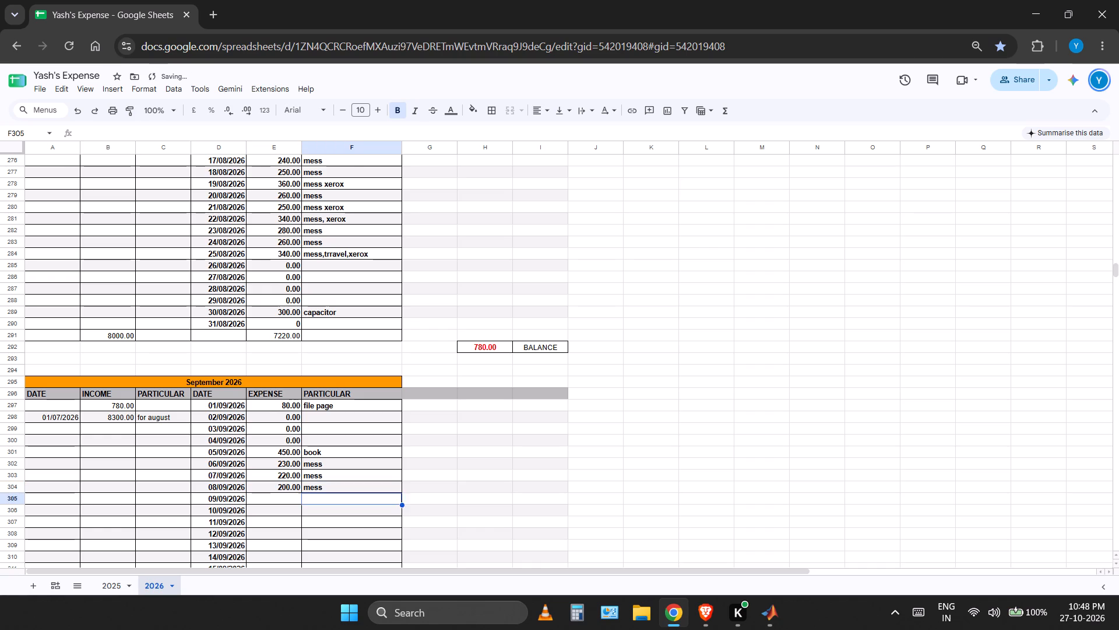
Record the 09/09/2026 expense as 160 with the particular "mess".
key(Left)
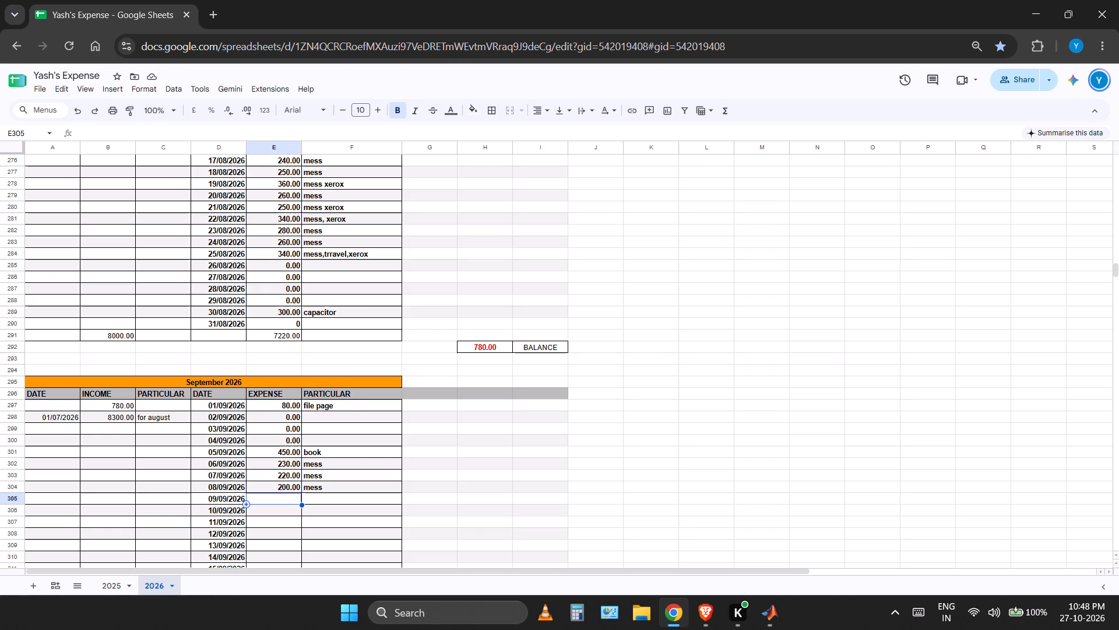
text(160)
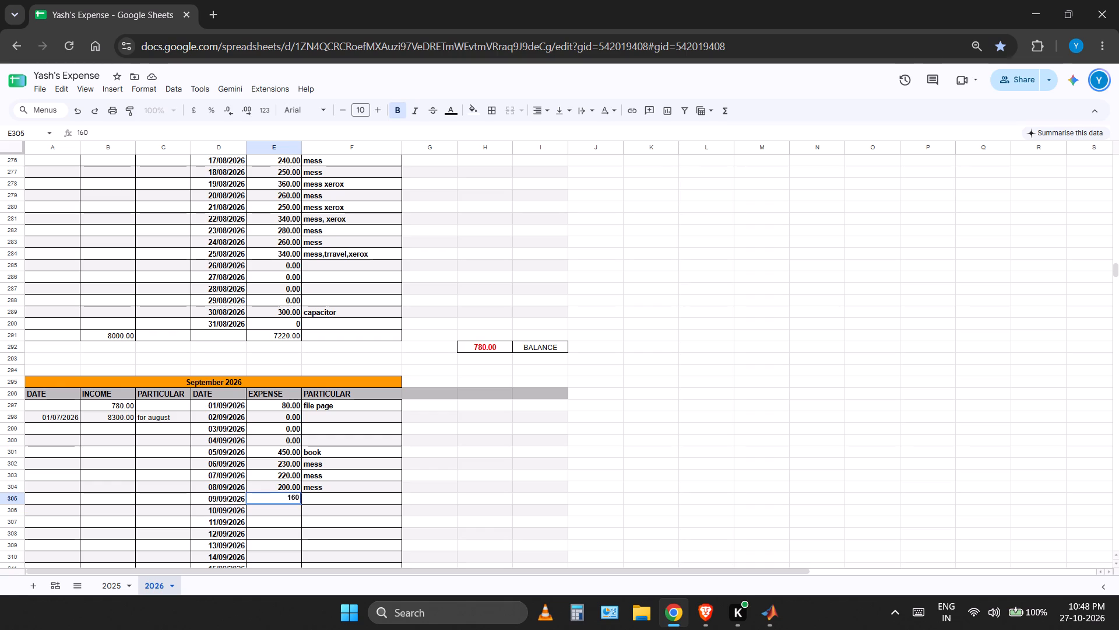
key(Right)
text(mess)
scroll(247, 385, down, 3)
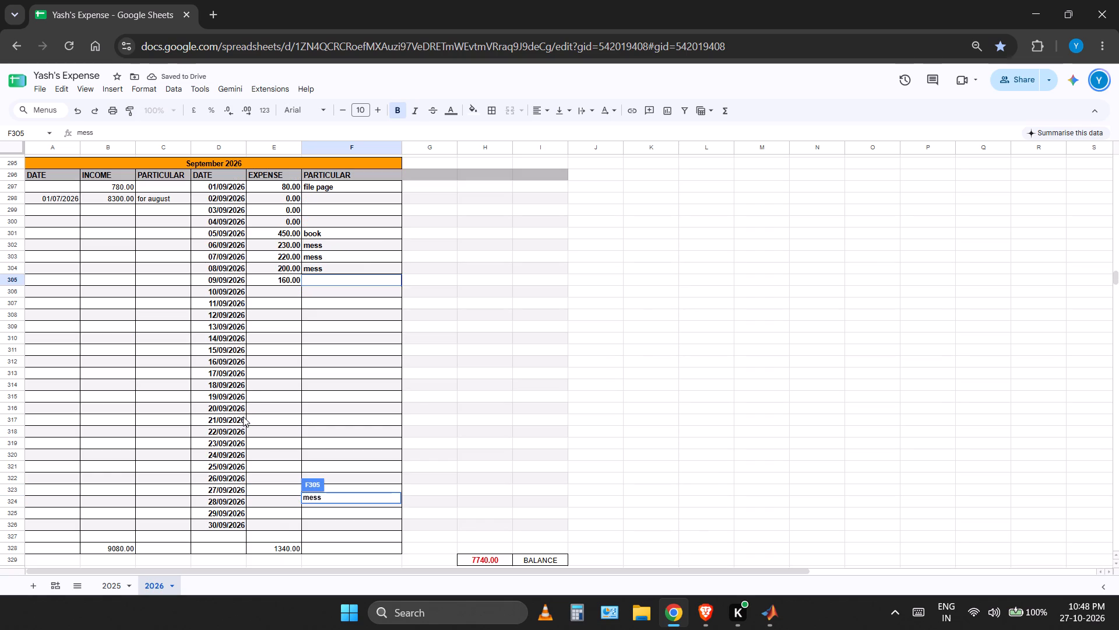
click(275, 296)
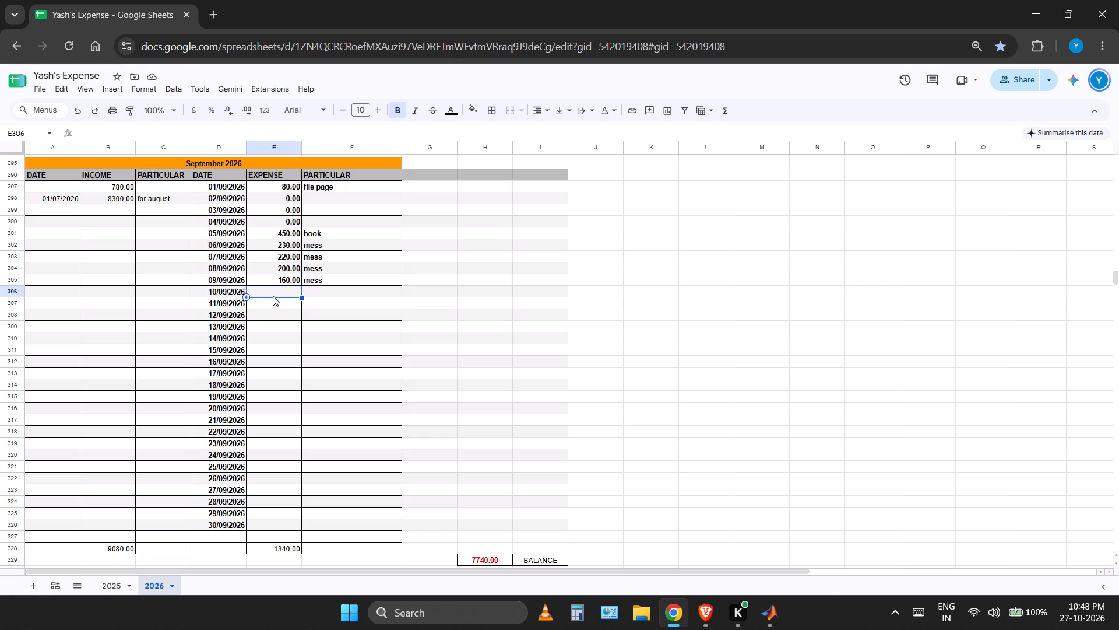
Record the expenses for 10/09/2026, 11/09/2026 and 12/09/2026 as 230, 240 and 240.
text(230)
key(Down)
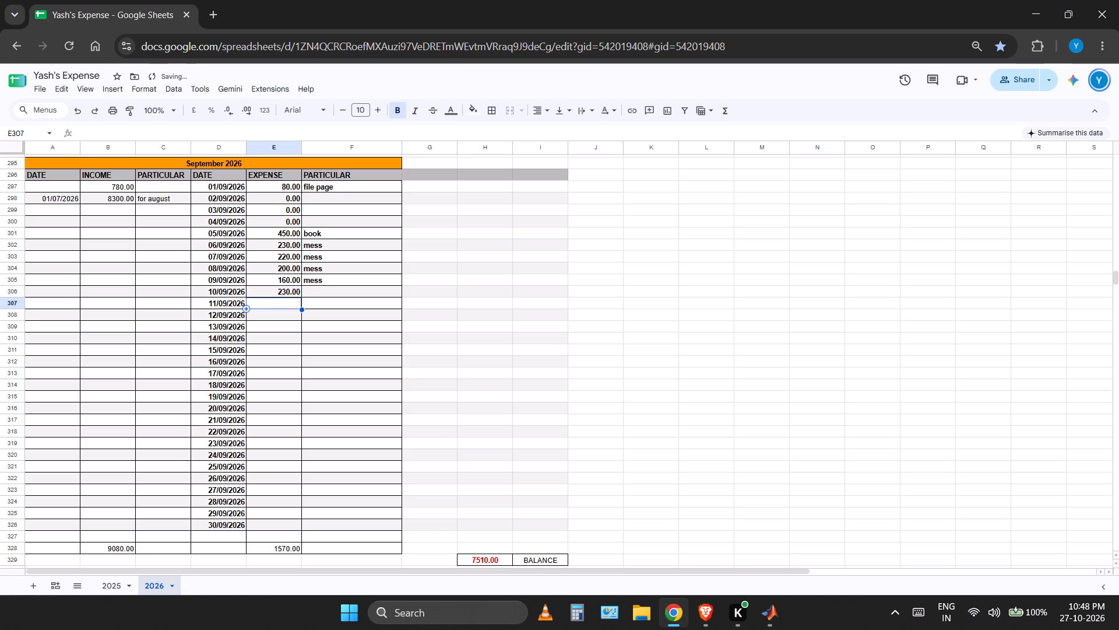
text(240)
key(Down)
text(130)
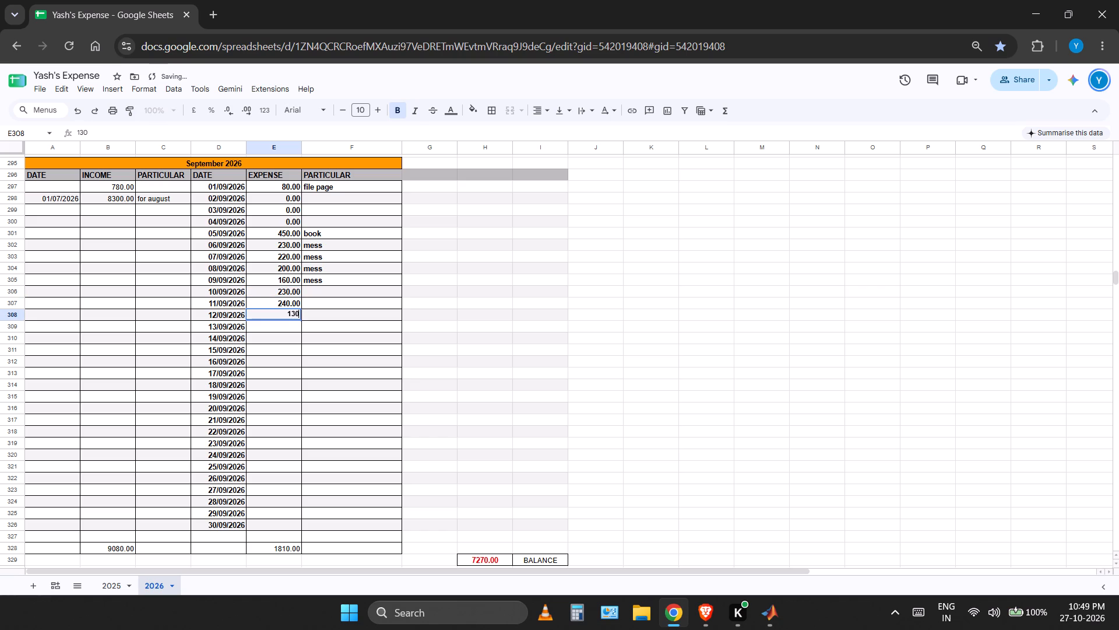
key(Down)
key(Up)
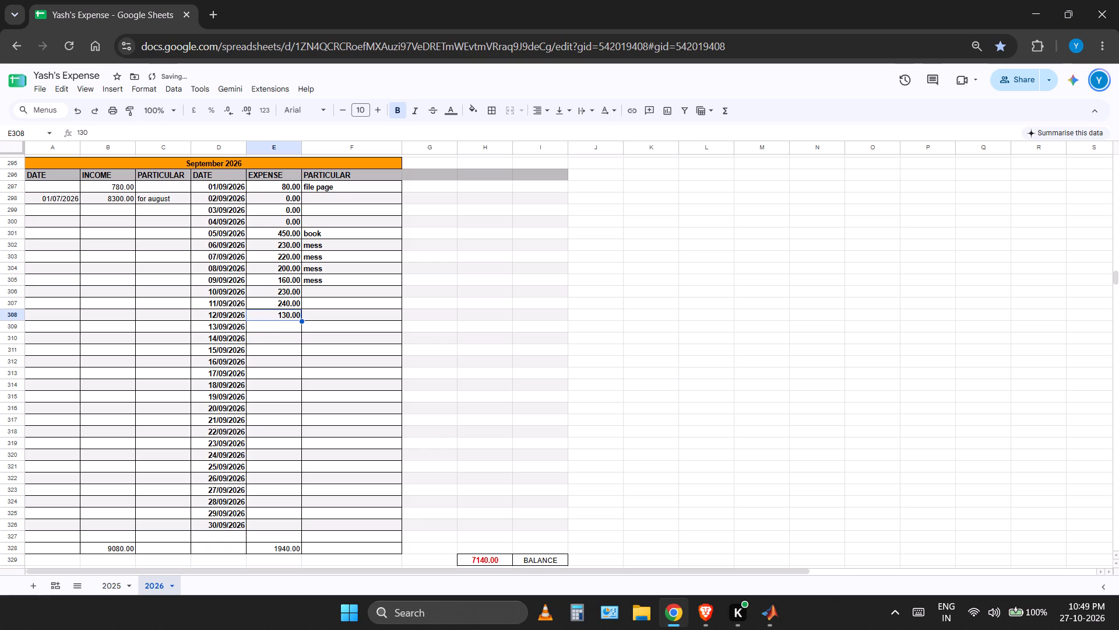
text(240)
key(Down)
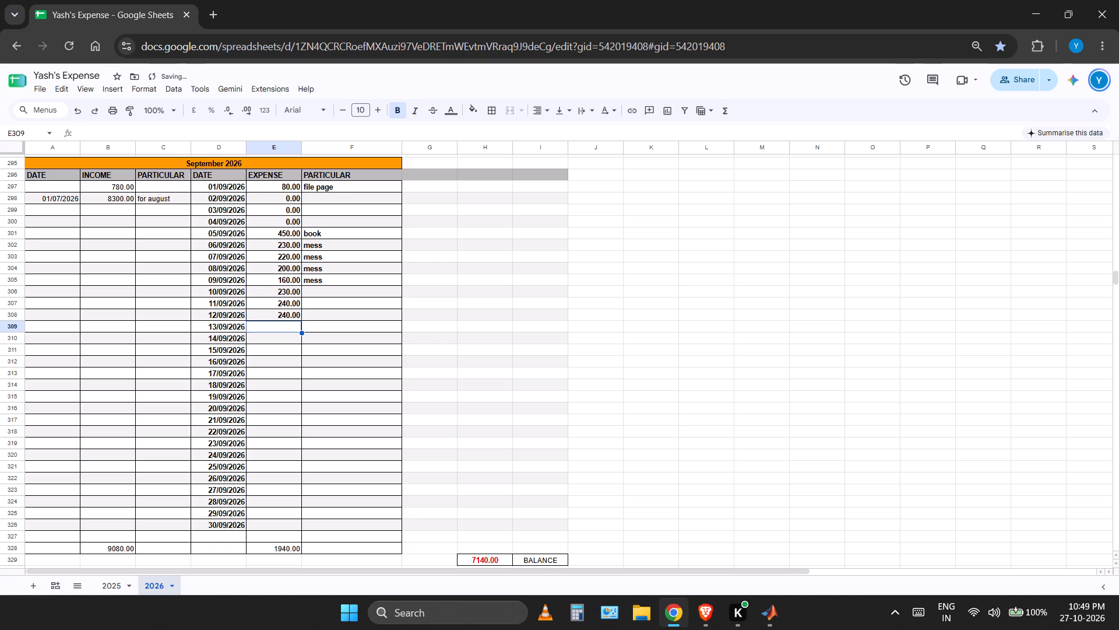
Record the expenses for 13/09/2026, 14/09/2026 and 15/09/2026 as 220, 190 and 230.
text(220)
key(Down)
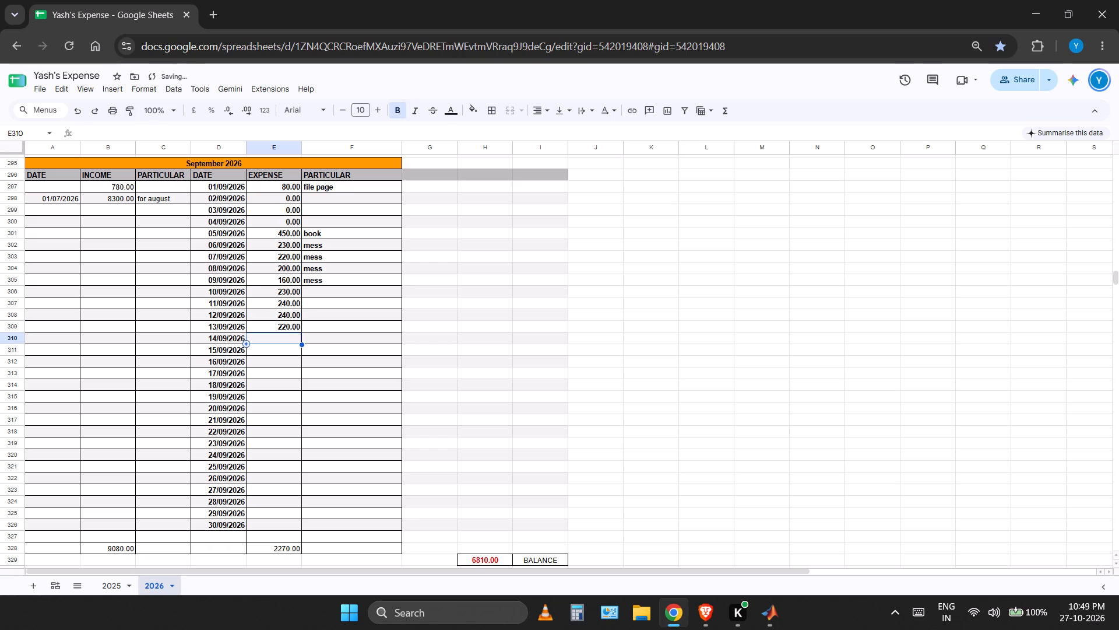
text(190)
key(Down)
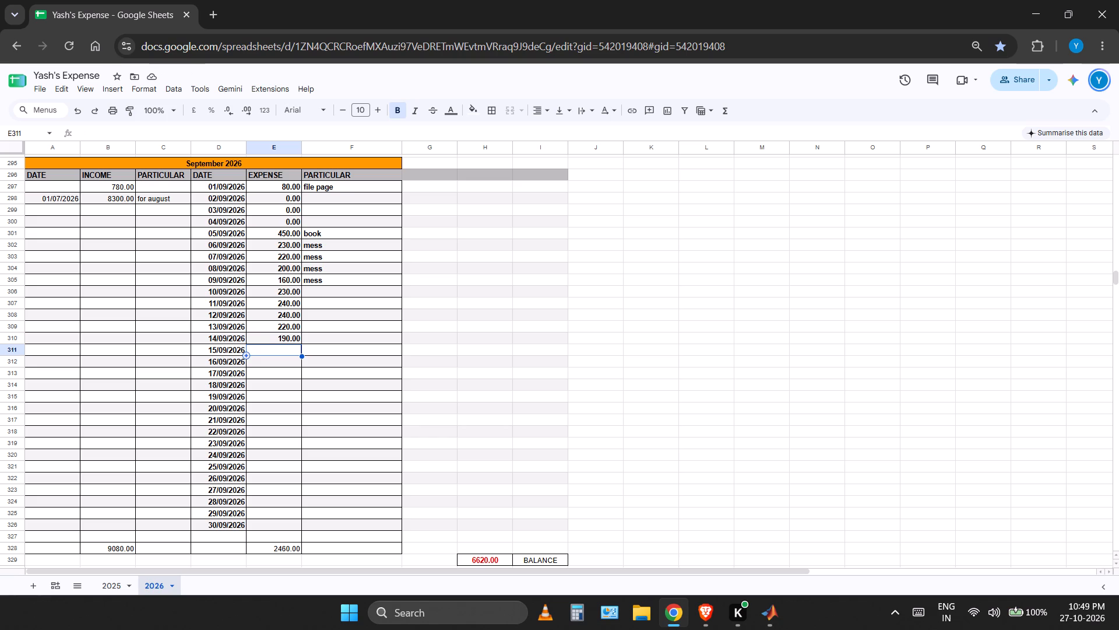
text(230)
key(Down)
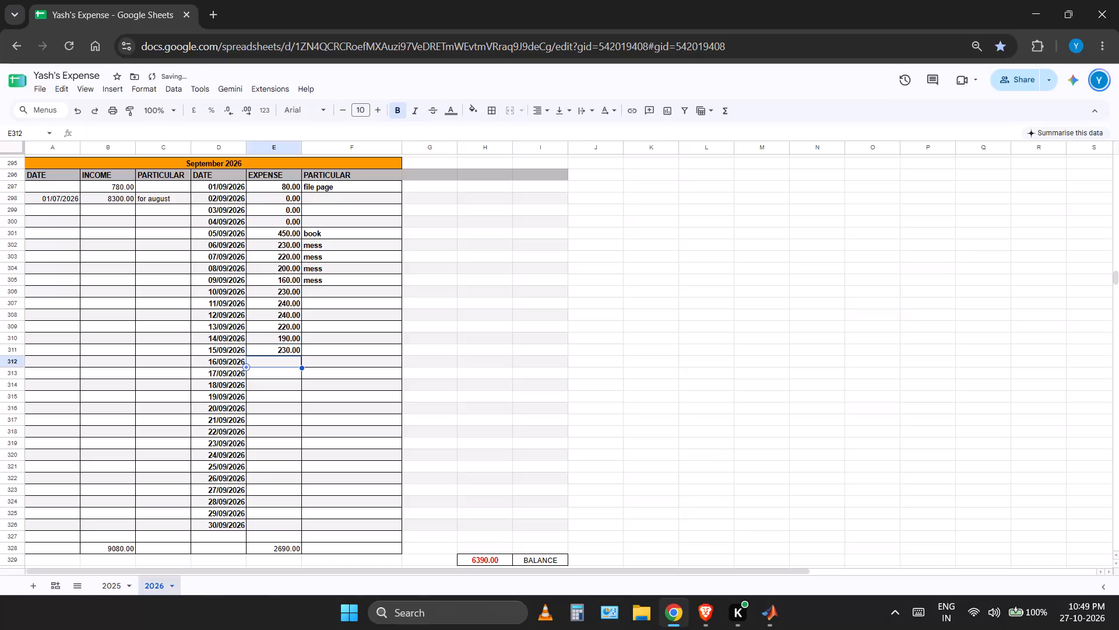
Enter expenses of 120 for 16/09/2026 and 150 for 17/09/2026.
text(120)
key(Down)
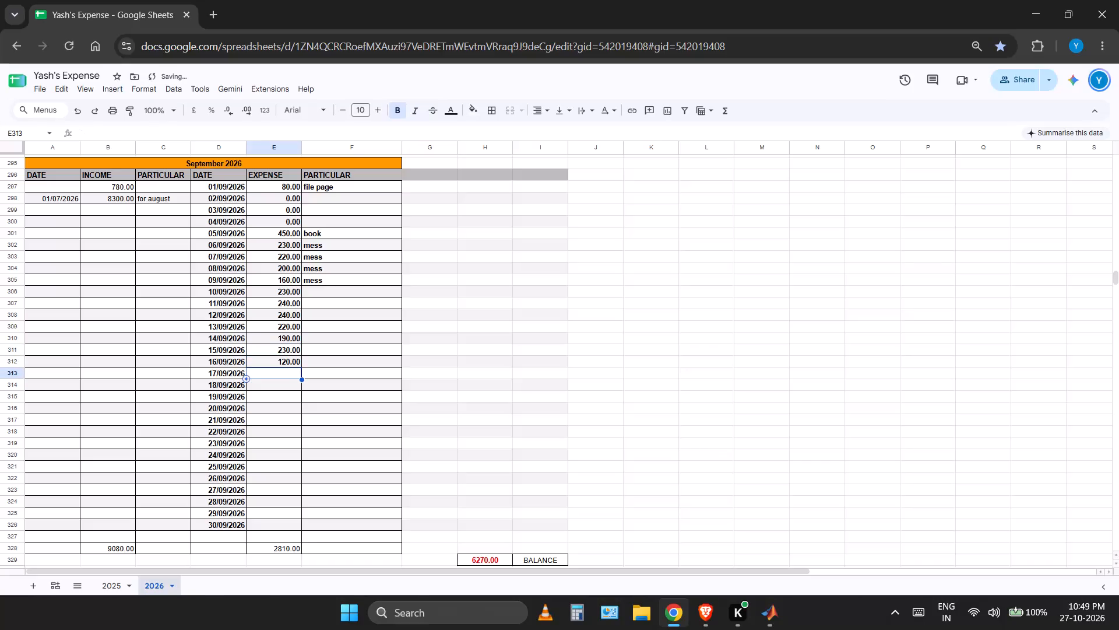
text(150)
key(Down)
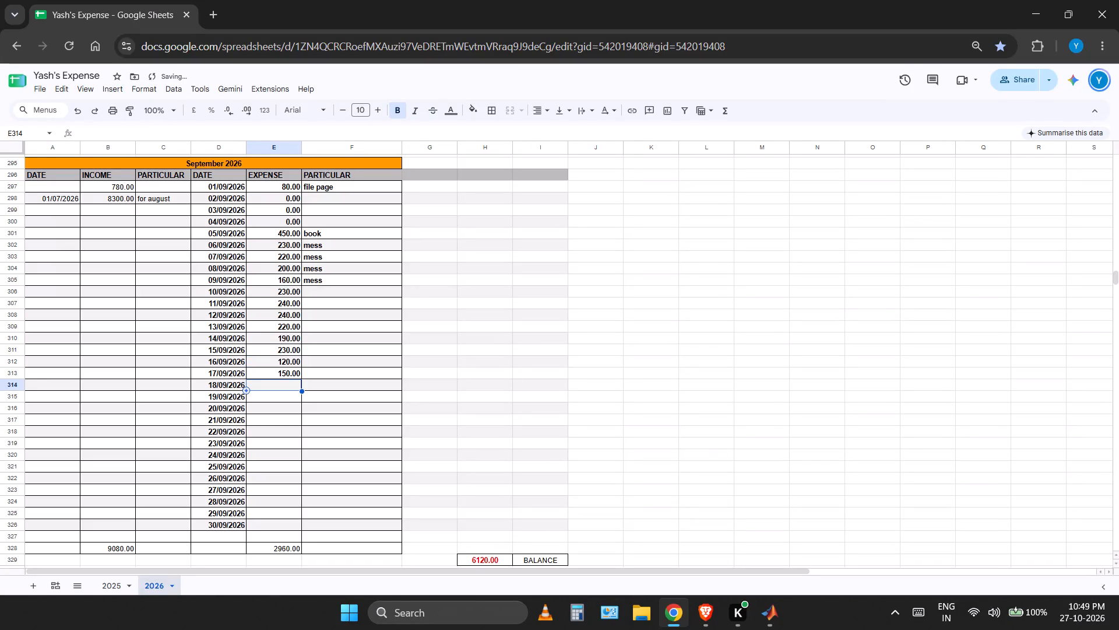
Change the 17/09/2026 expense to 250 and the 16/09/2026 expense to 220.
key(Up)
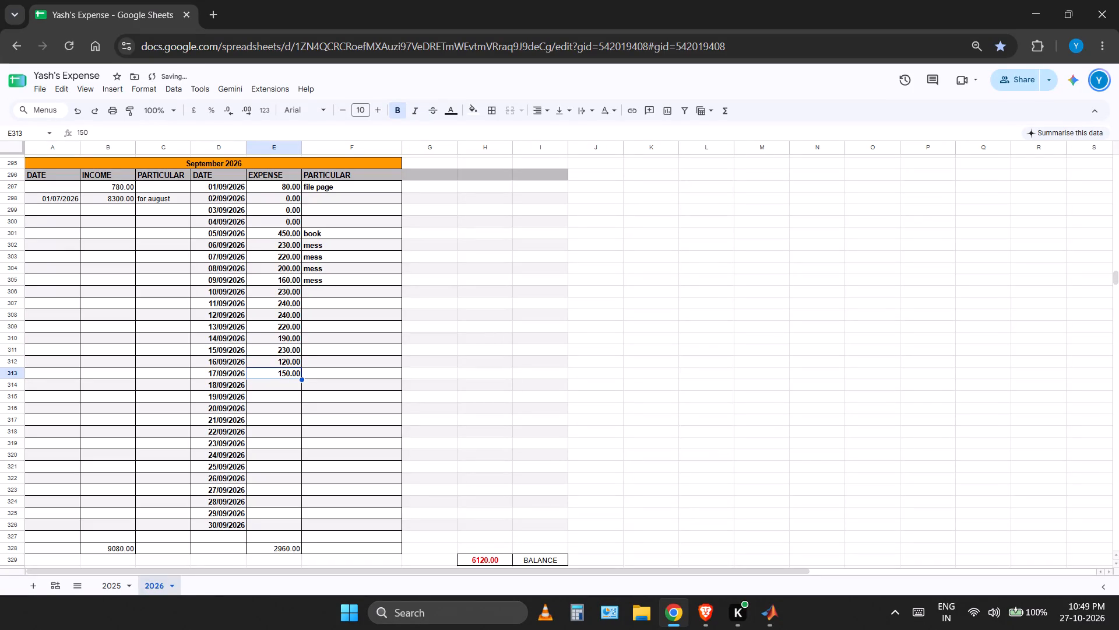
text(250)
key(Up)
text(220)
key(Down)
Record the expenses for 18/09/2026, 19/09/2026 and 20/09/2026 as 240, 230 and 250.
key(Down)
text(240)
key(Down)
key(Up)
key(Down)
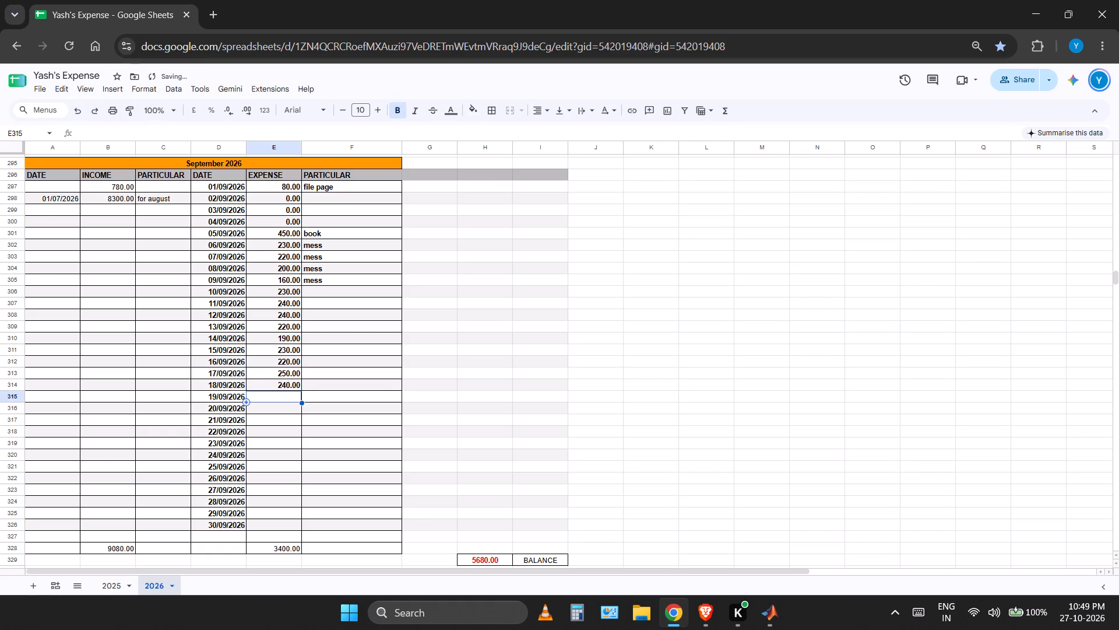
text(230)
key(Down)
text(250)
key(Down)
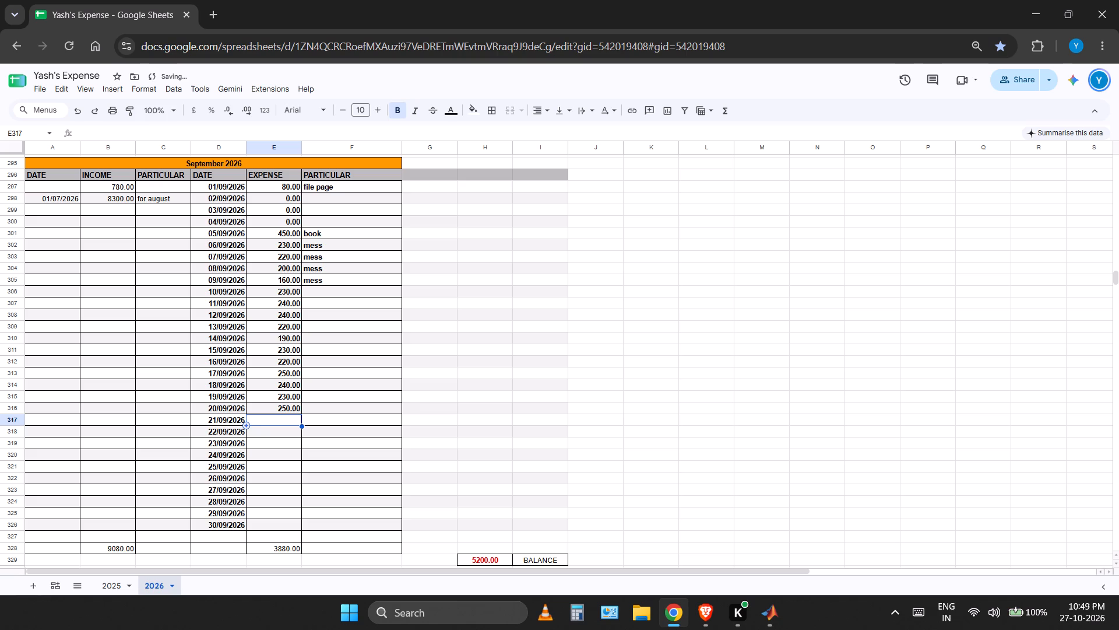
Record the expenses for 21/09/2026 through 24/09/2026 as 290, 300, 240 and 240.
text(290)
key(Down)
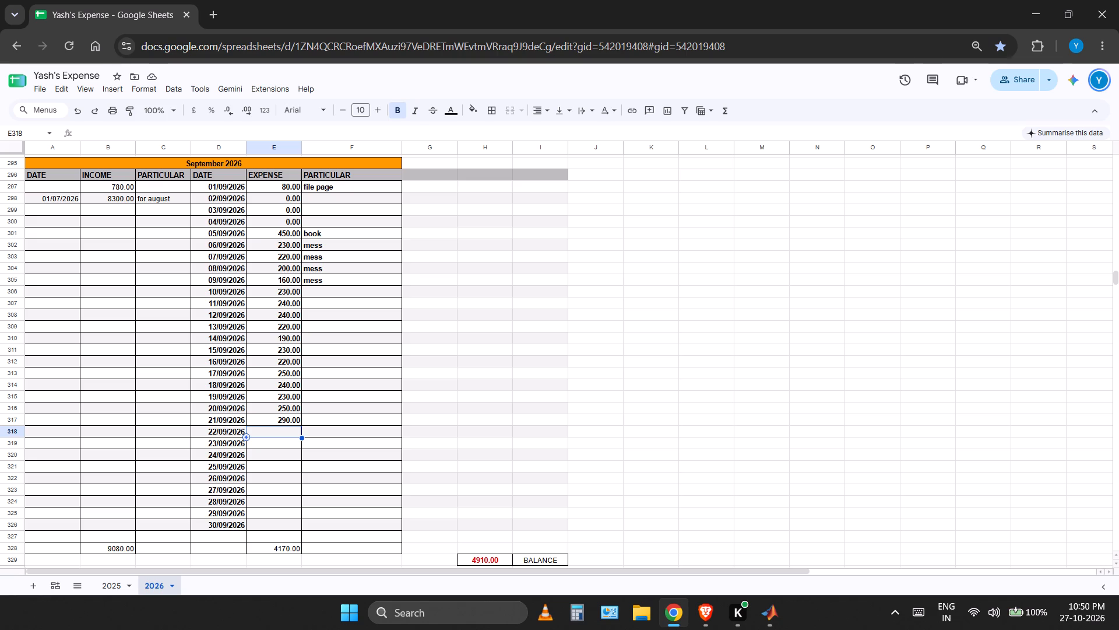
text(300)
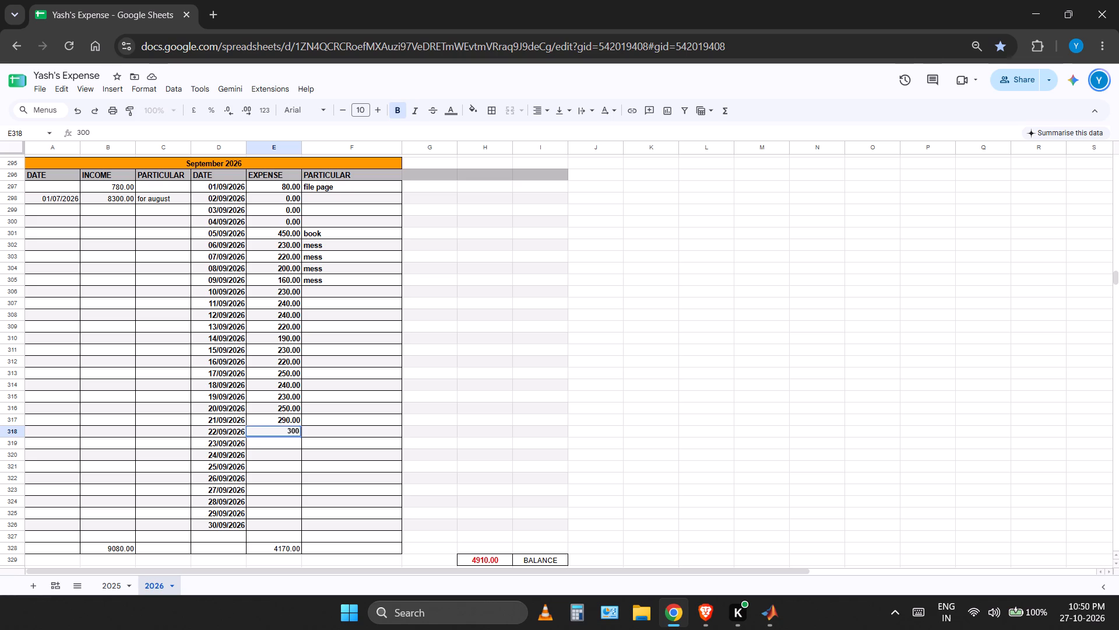
key(Down)
text(240)
key(Down)
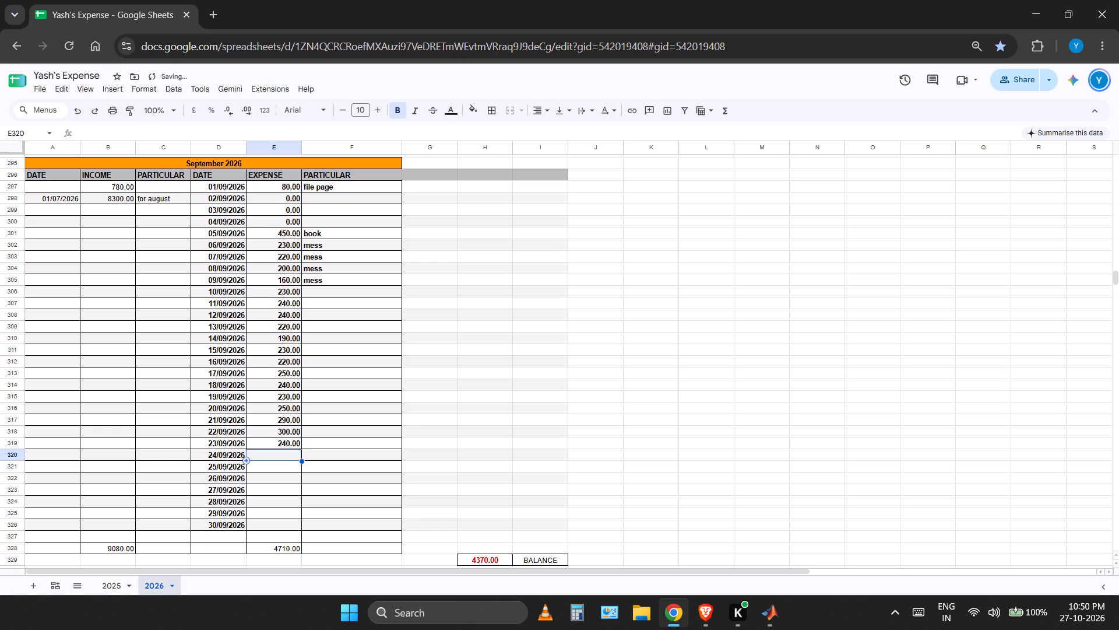
text(240)
key(Down)
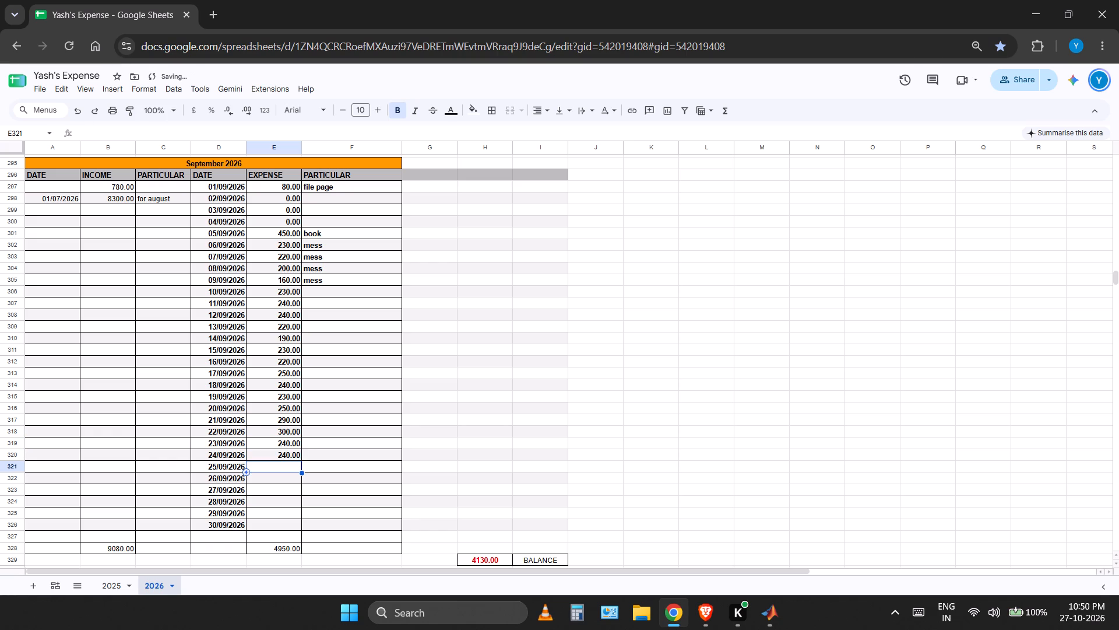
Record the 25/09/2026 expense as 940 and the 26/09/2026 expense as 180.
key(9)
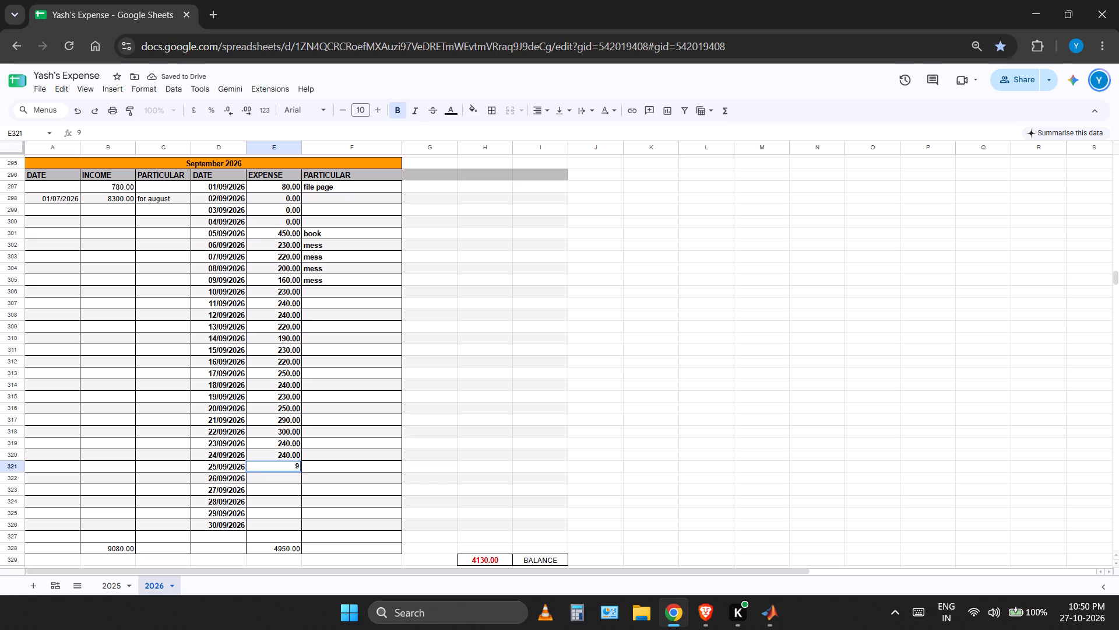
text(40)
key(Down)
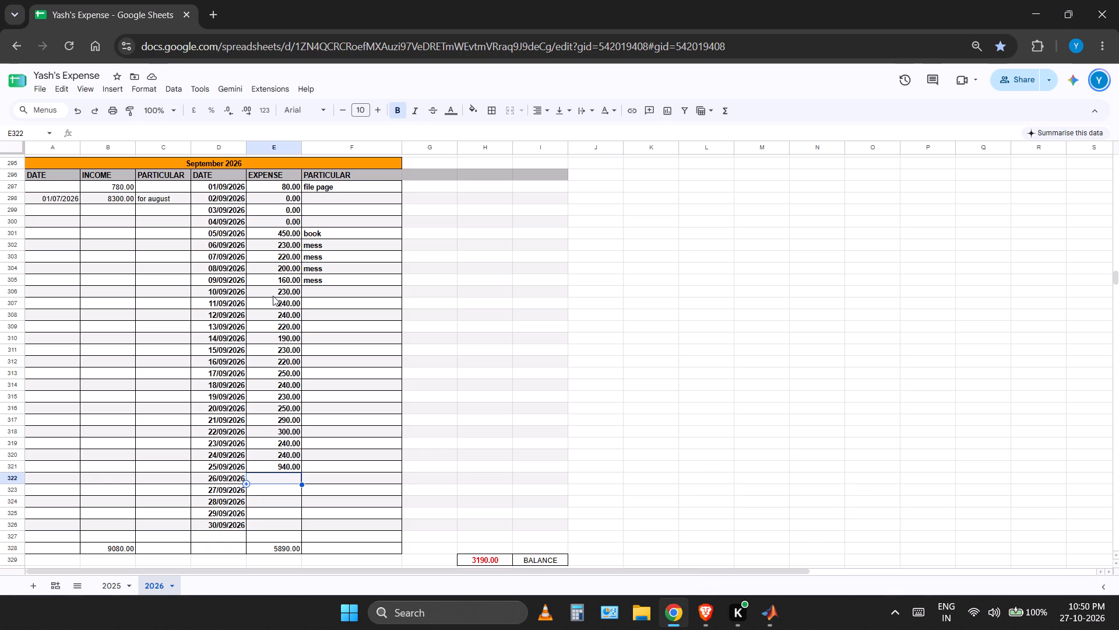
key(1)
text(80)
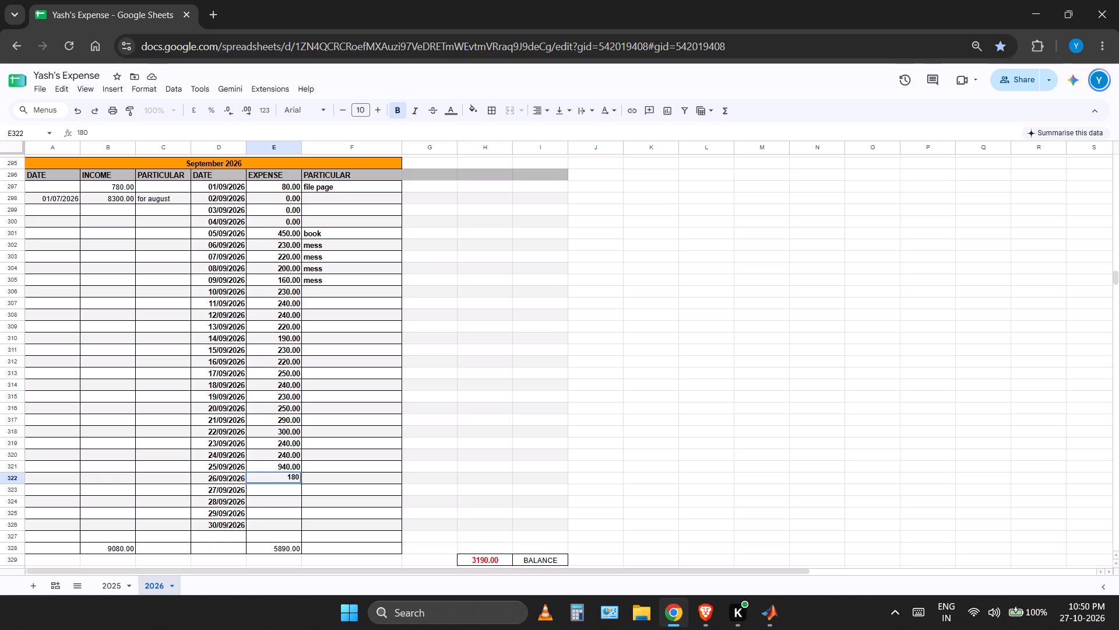
key(Down)
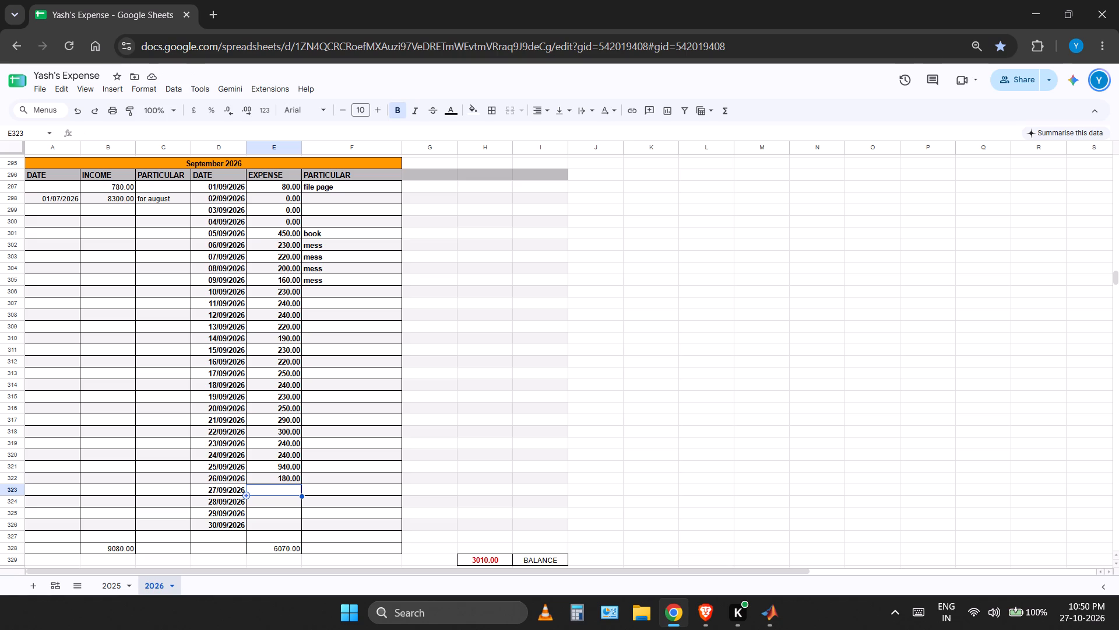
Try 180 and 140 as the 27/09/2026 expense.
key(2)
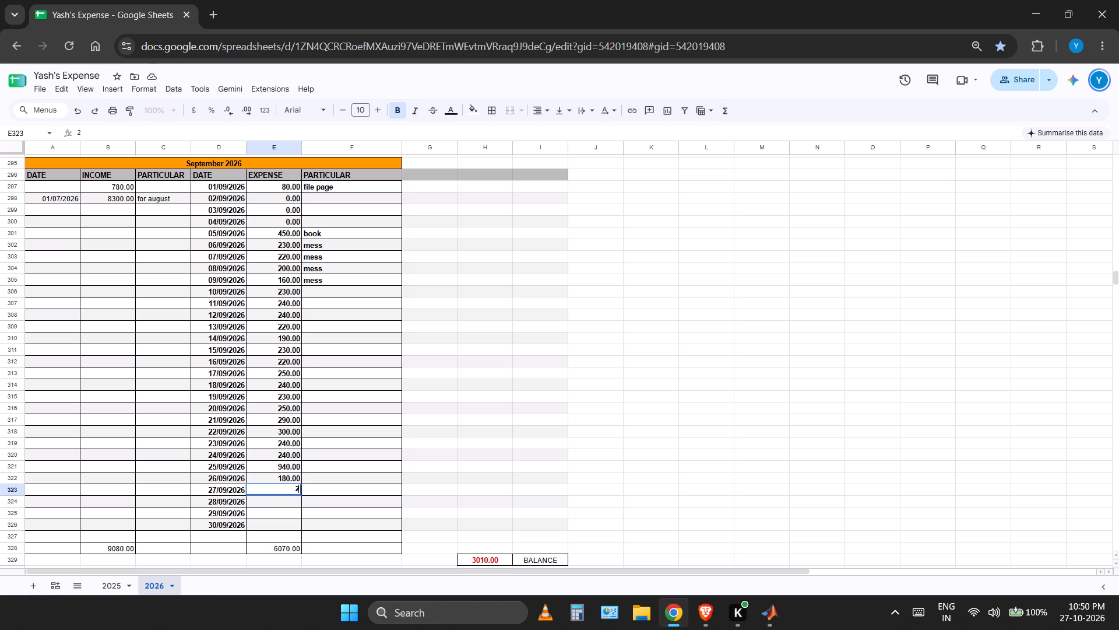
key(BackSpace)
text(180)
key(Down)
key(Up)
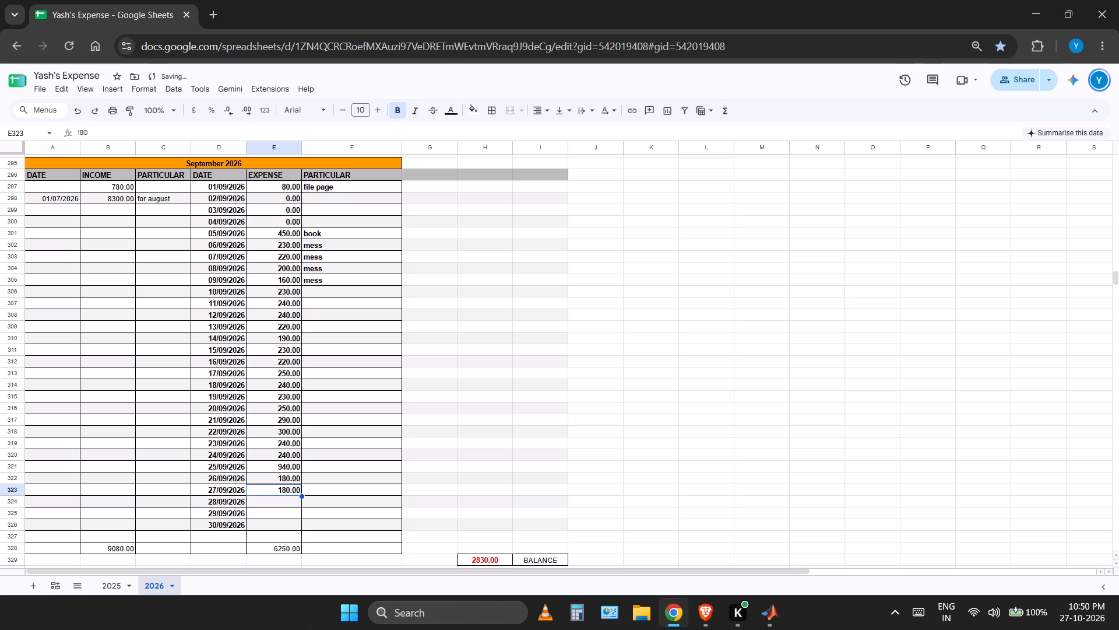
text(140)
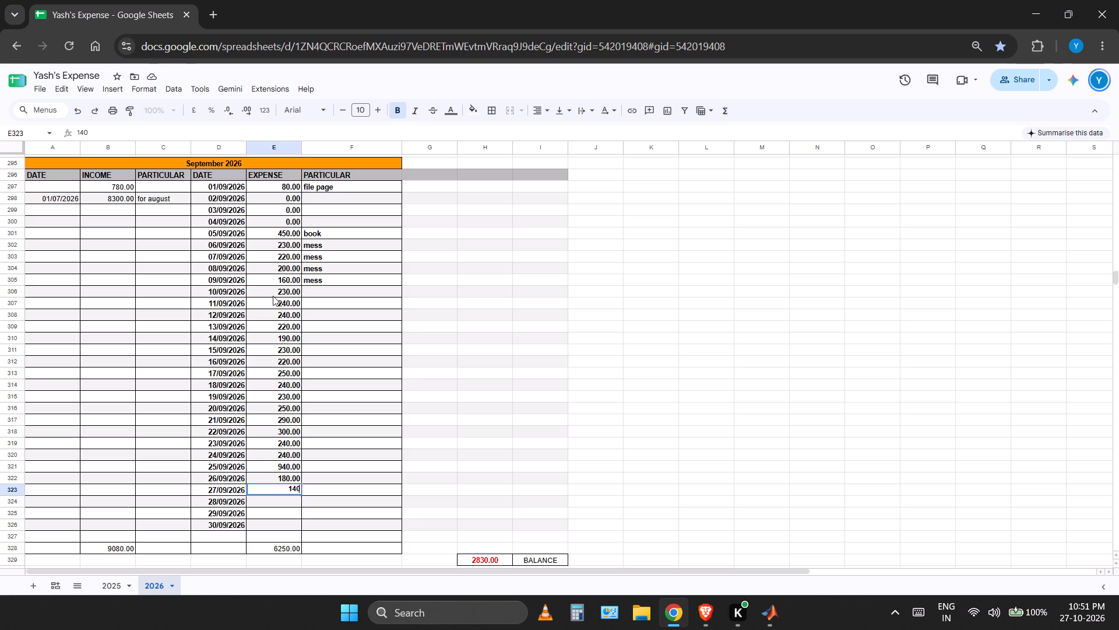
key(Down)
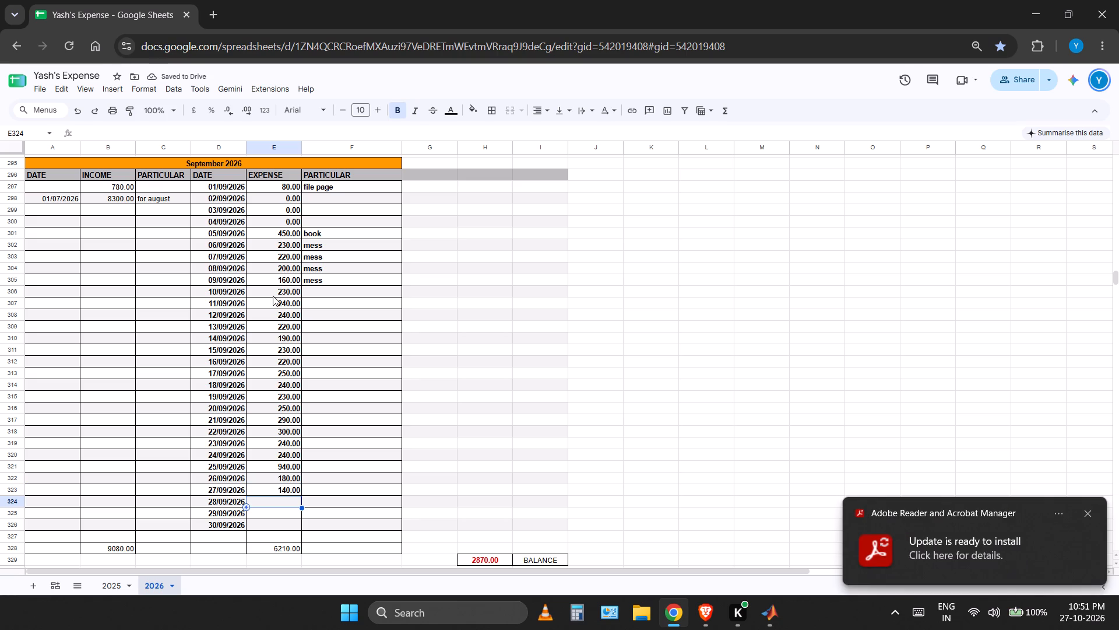
Set the 27/09/2026 expense to 50 and record the 28/09/2026 expense as 140.
key(Up)
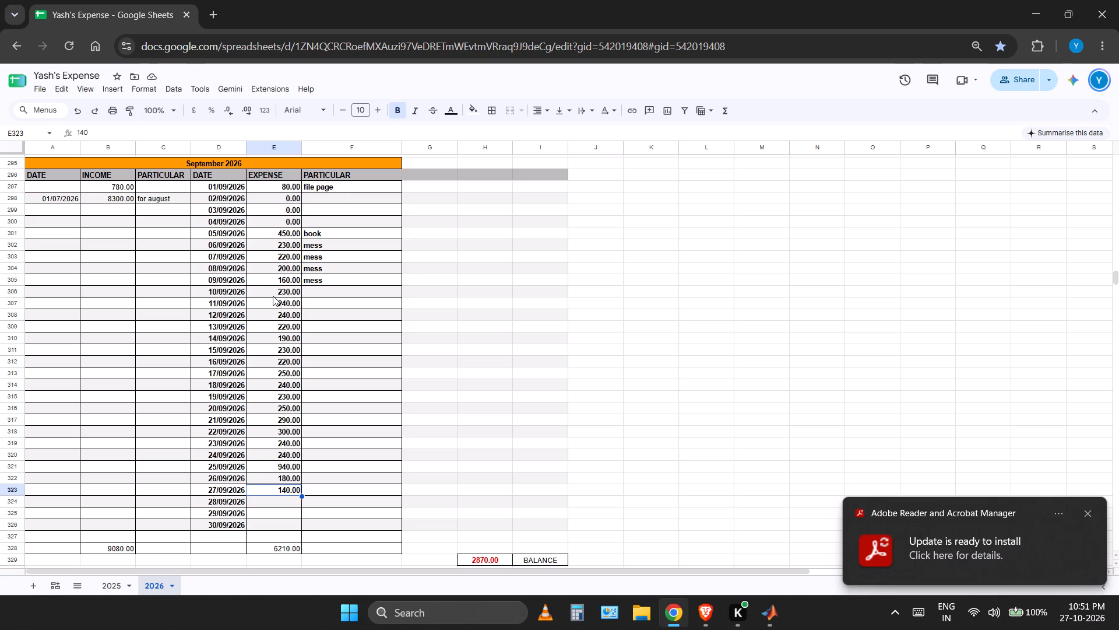
text(50)
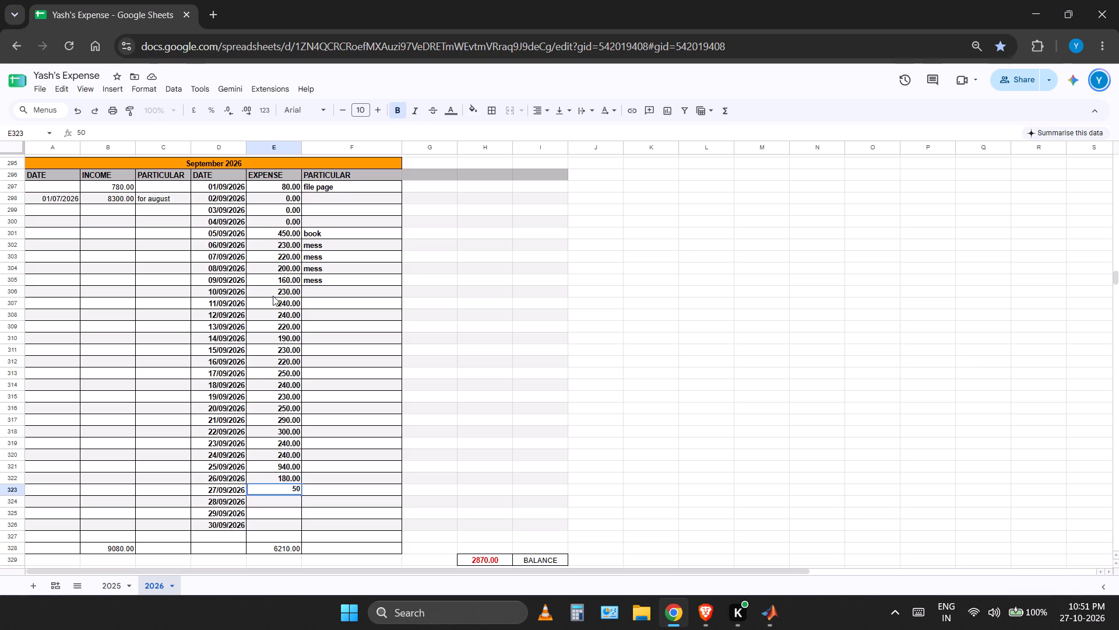
key(Down)
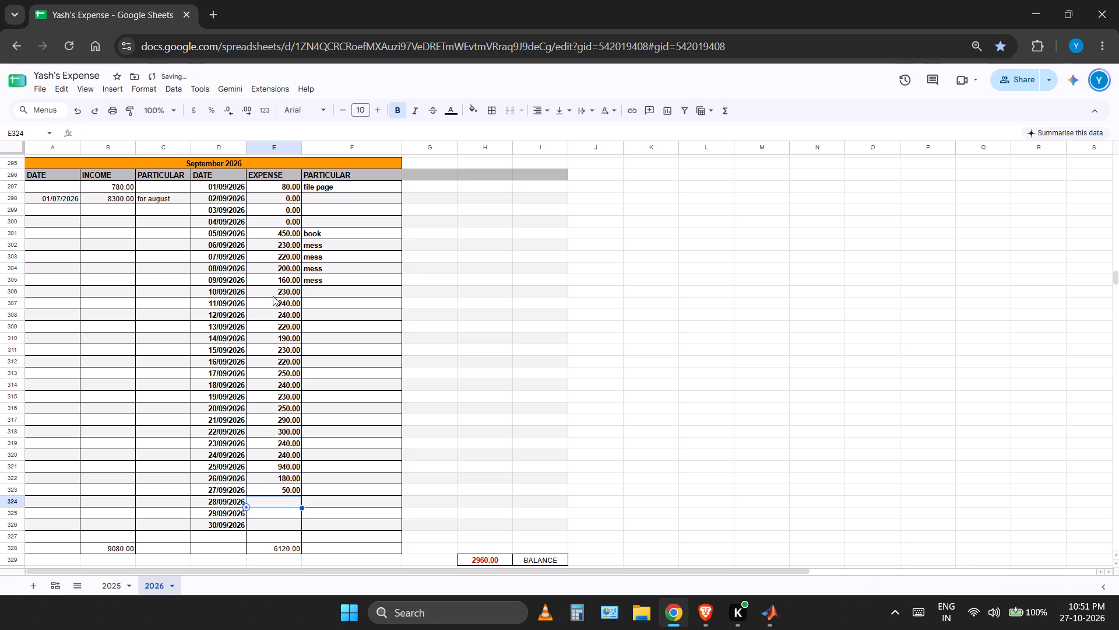
text(140)
key(Down)
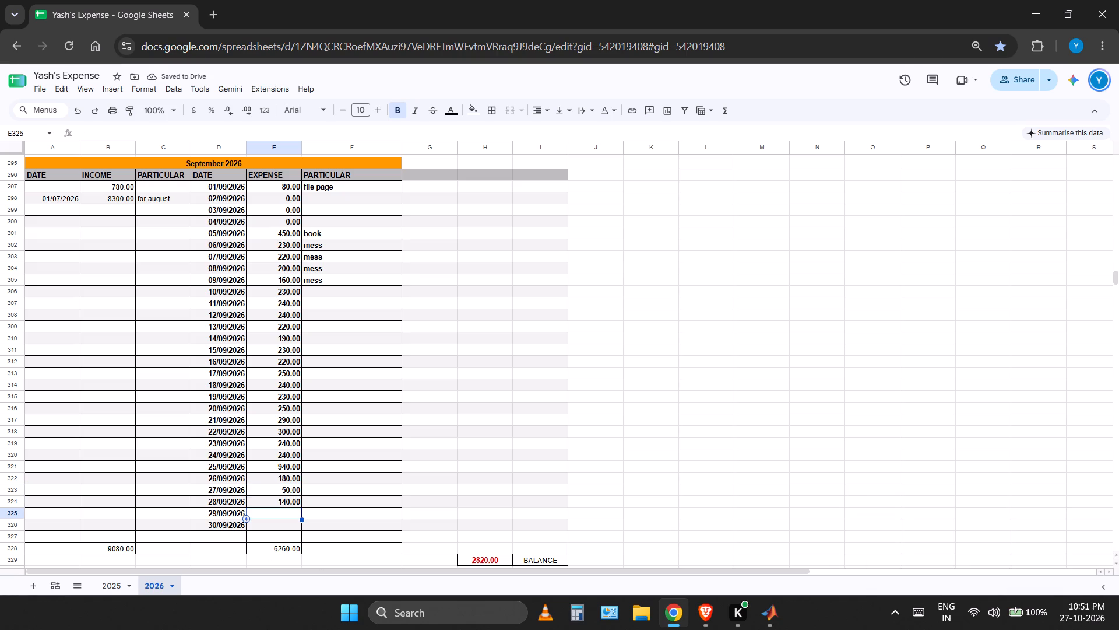
Add up 900, 850 and 300 in Calculator, and close it.
click(585, 607)
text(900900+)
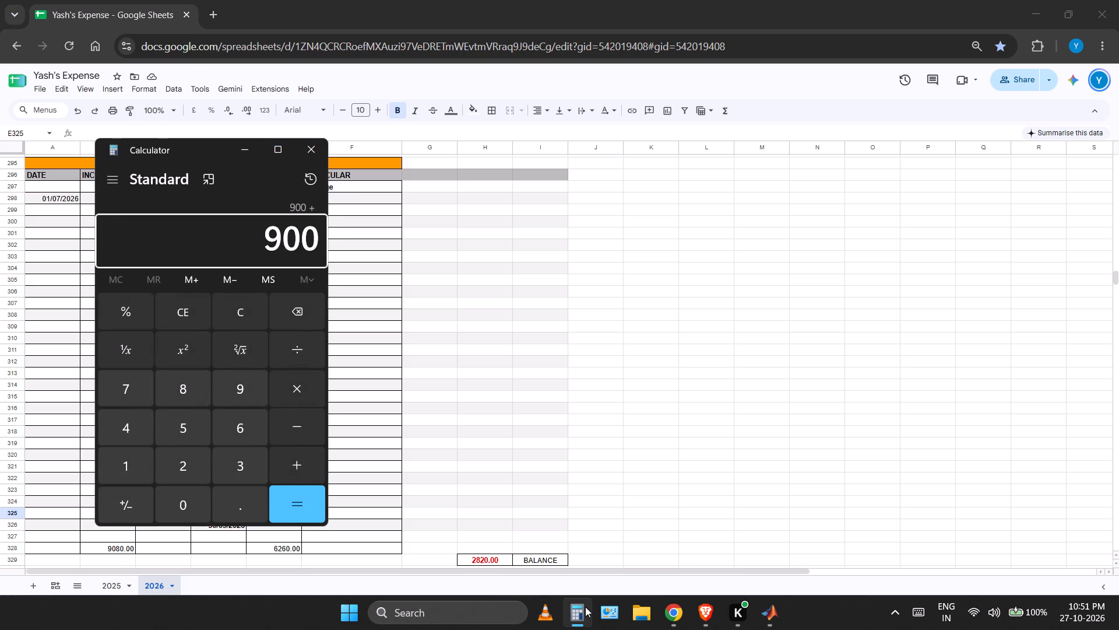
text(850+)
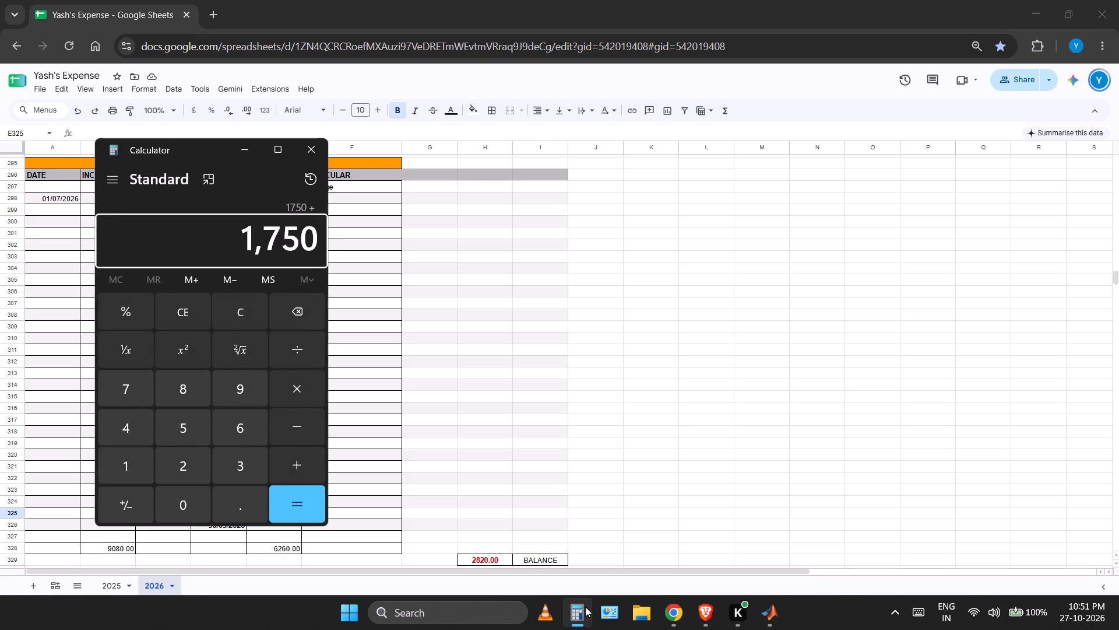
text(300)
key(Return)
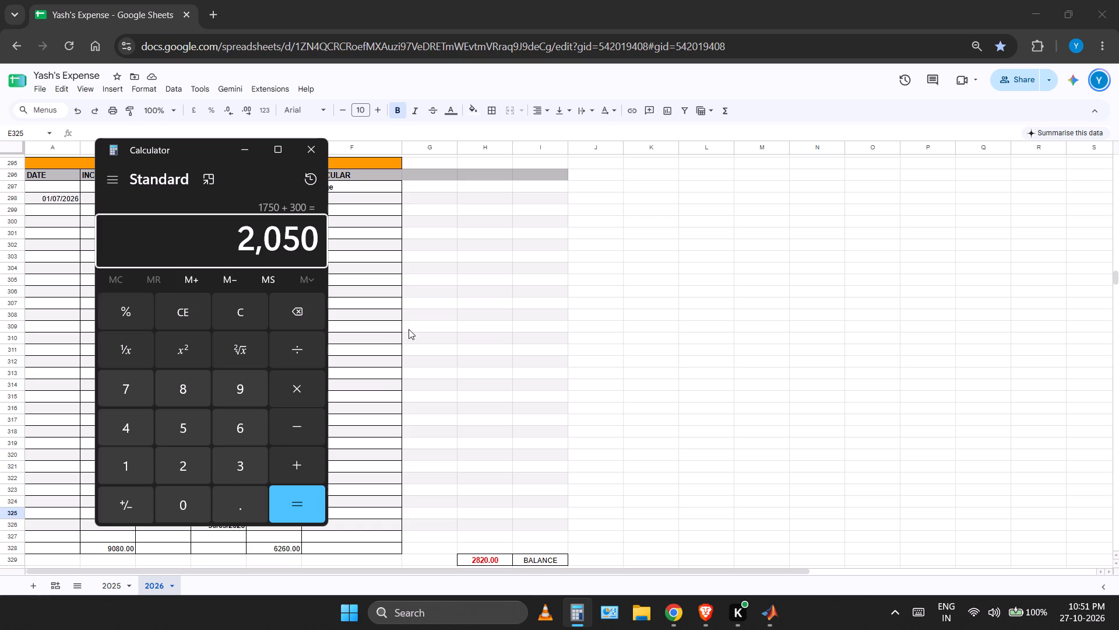
click(300, 148)
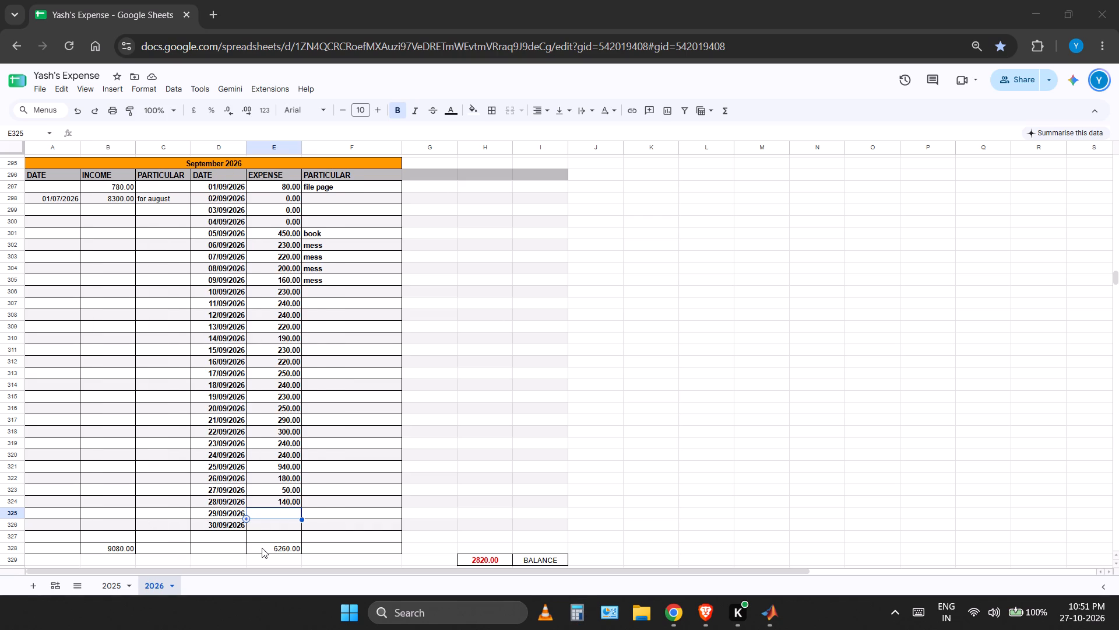
Record the 29/09/2026 expense as 2050 and the 30/09/2026 expense as 10.
text(2050)
click(269, 512)
text(2050)
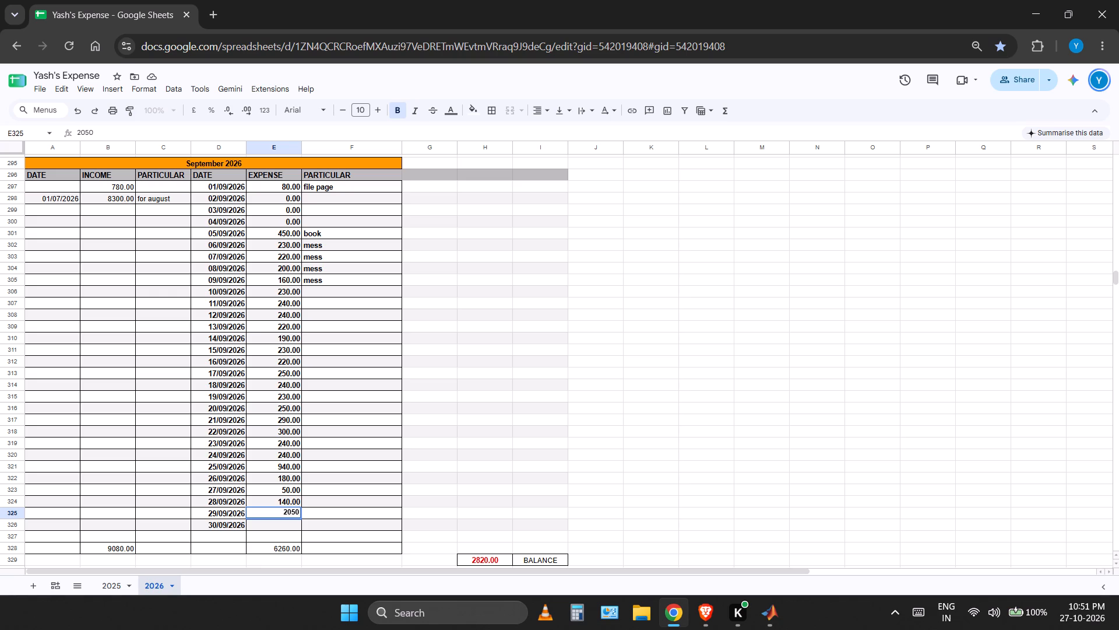
key(Down)
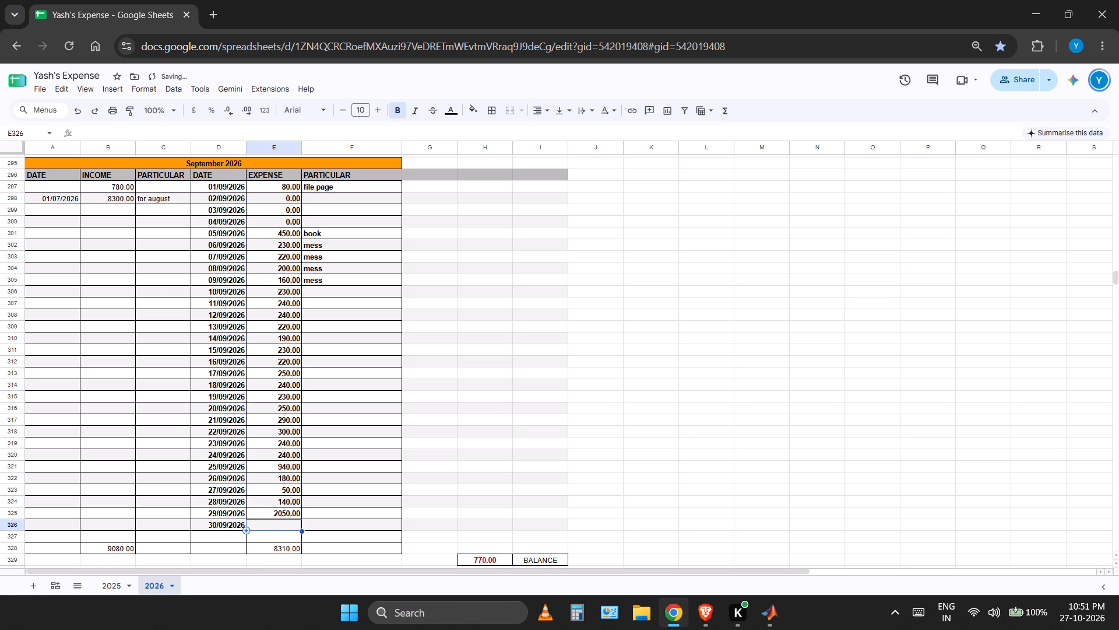
text(10)
key(Right)
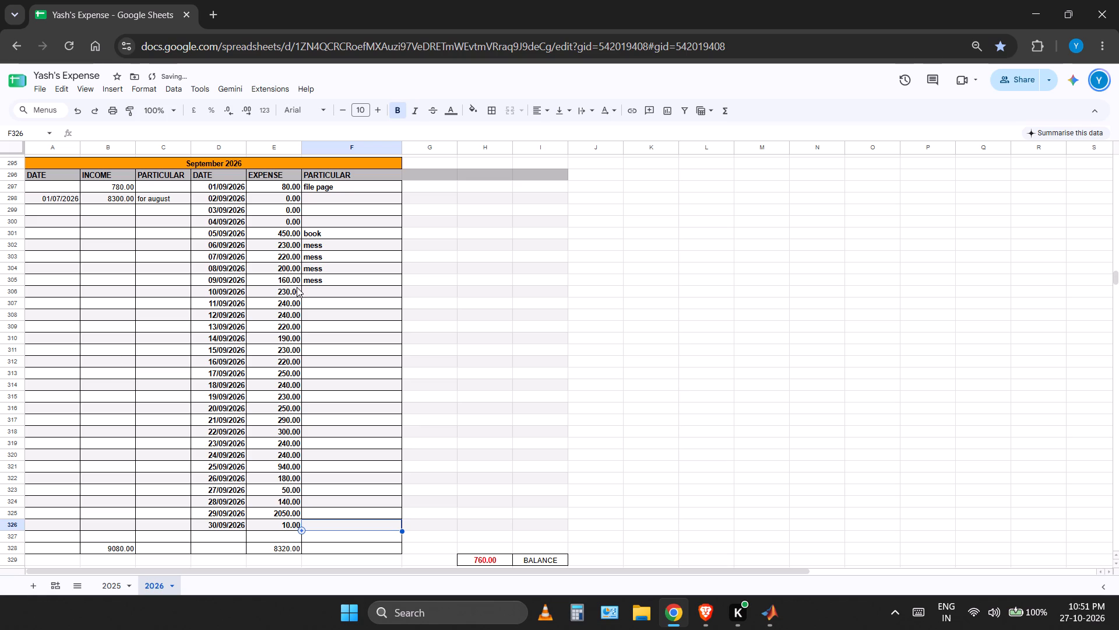
Go to the empty particular entry for the 10/09/2026 expense.
click(323, 295)
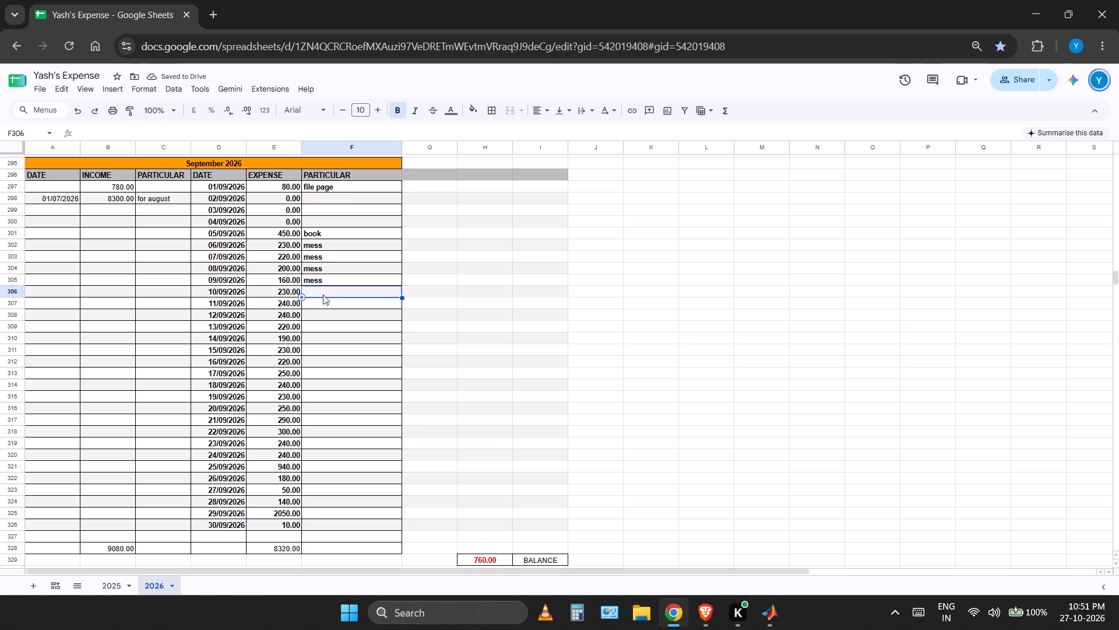
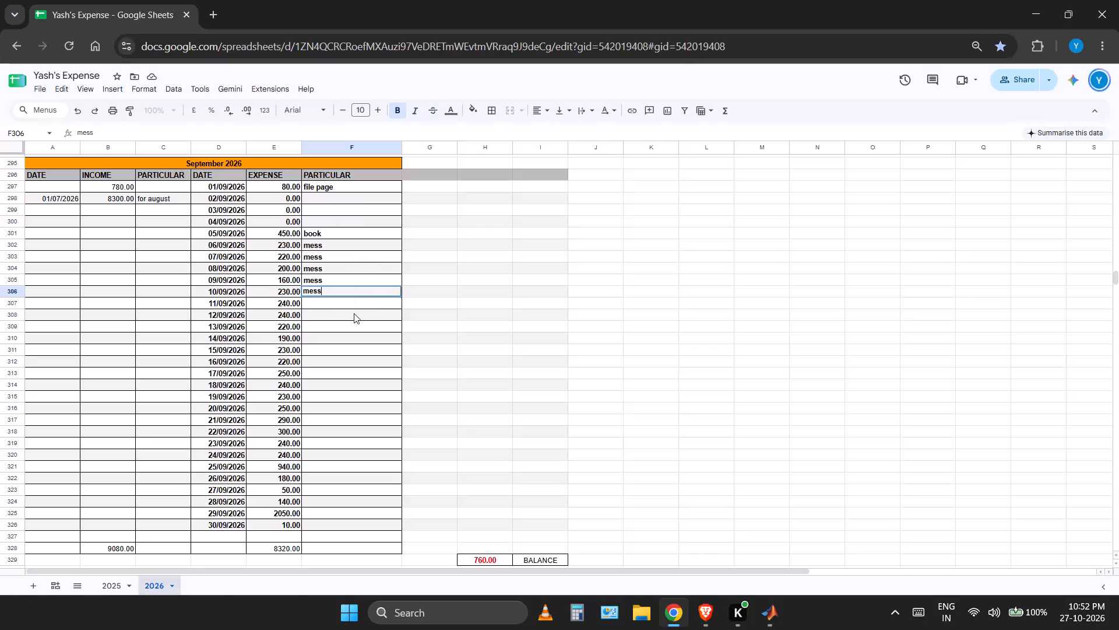
Fill the particular "mess" from the 10/09/2026 row down through the 30/09/2026 row.
click(358, 296)
click(356, 303)
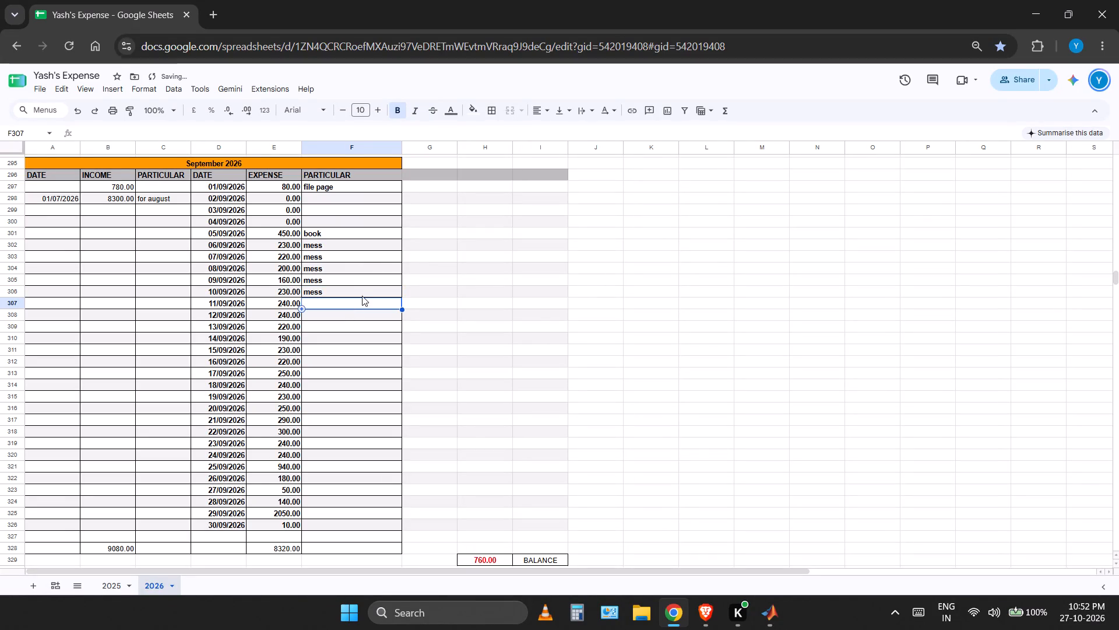
click(362, 296)
drag(402, 297, 403, 311)
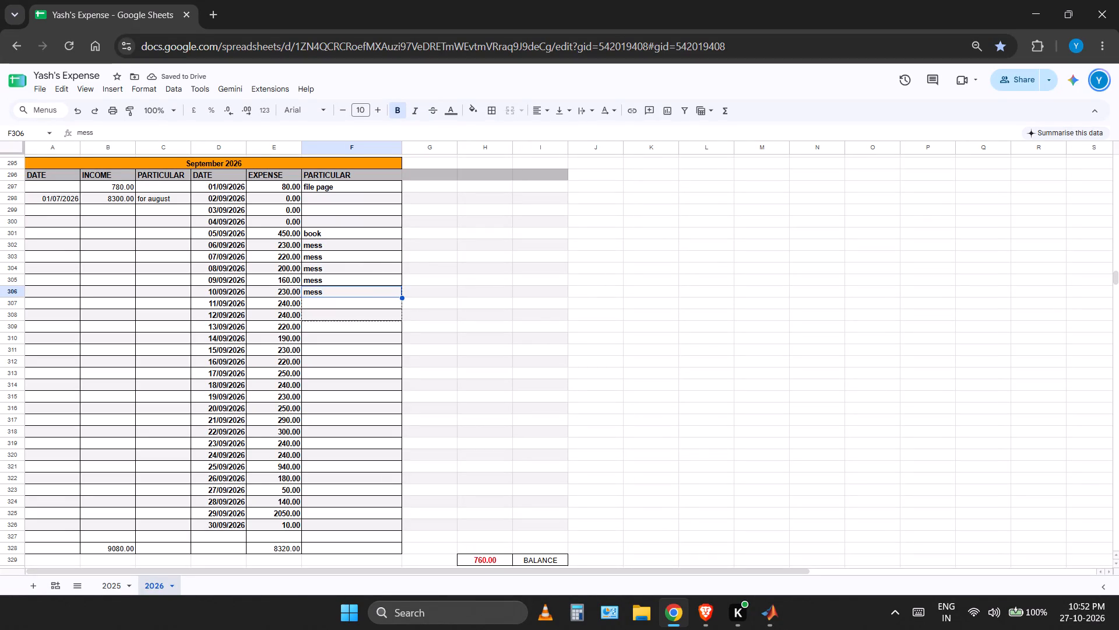
drag(403, 311, 386, 521)
Change the 29/09/2026 particular to "recharge and exam fees" and the 30/09/2026 particular to "project".
click(365, 516)
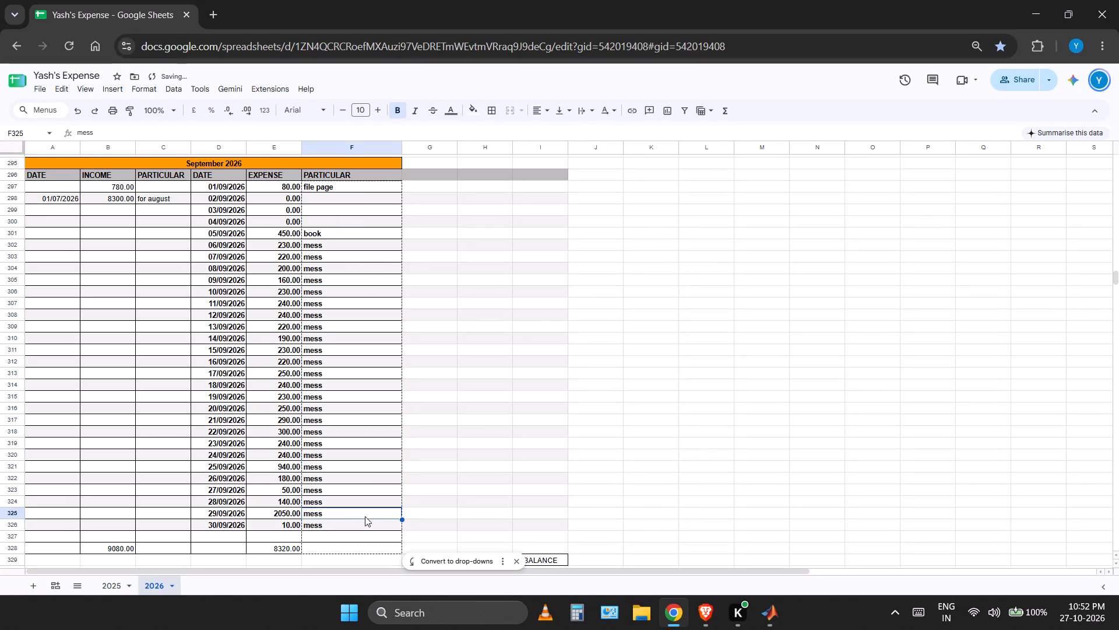
key(r)
key(e)
key(c)
text(harge)
key(space)
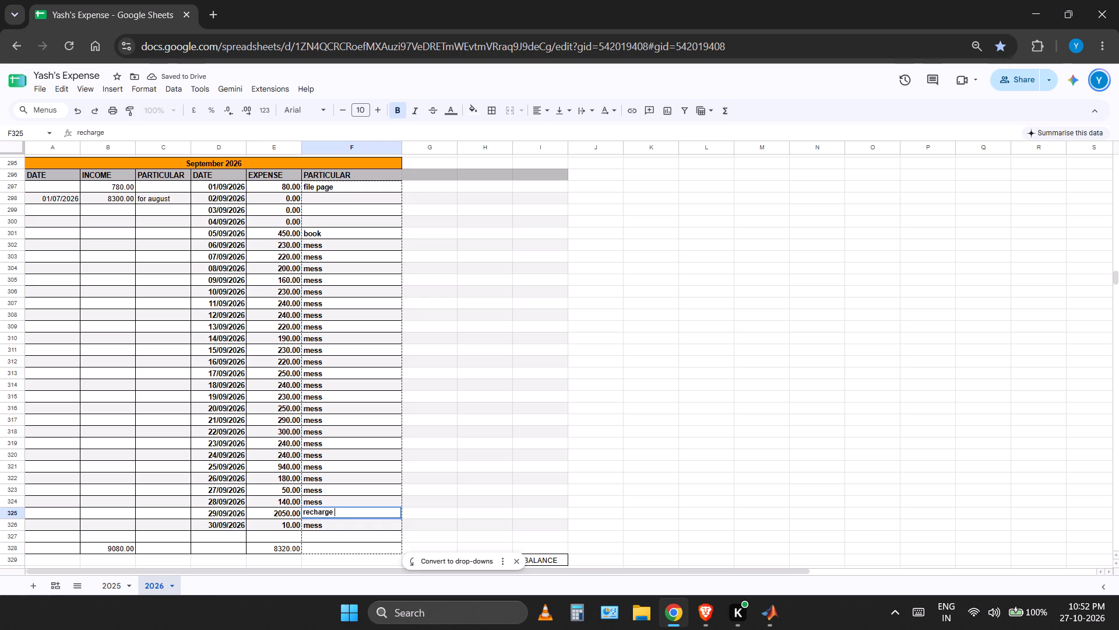
text(and exam fees)
click(361, 526)
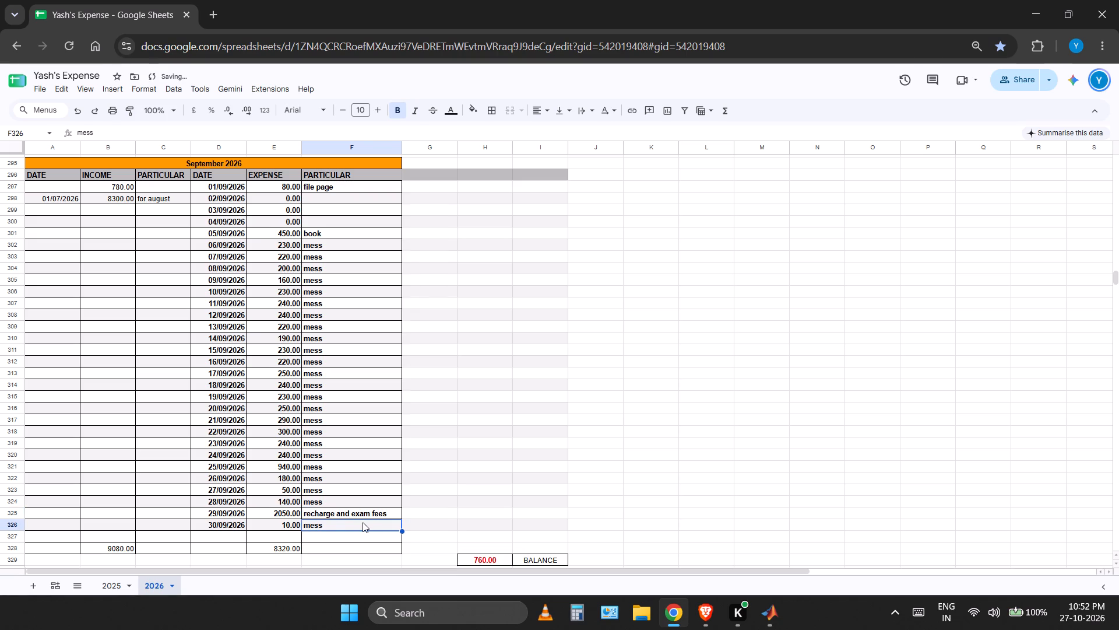
text(project)
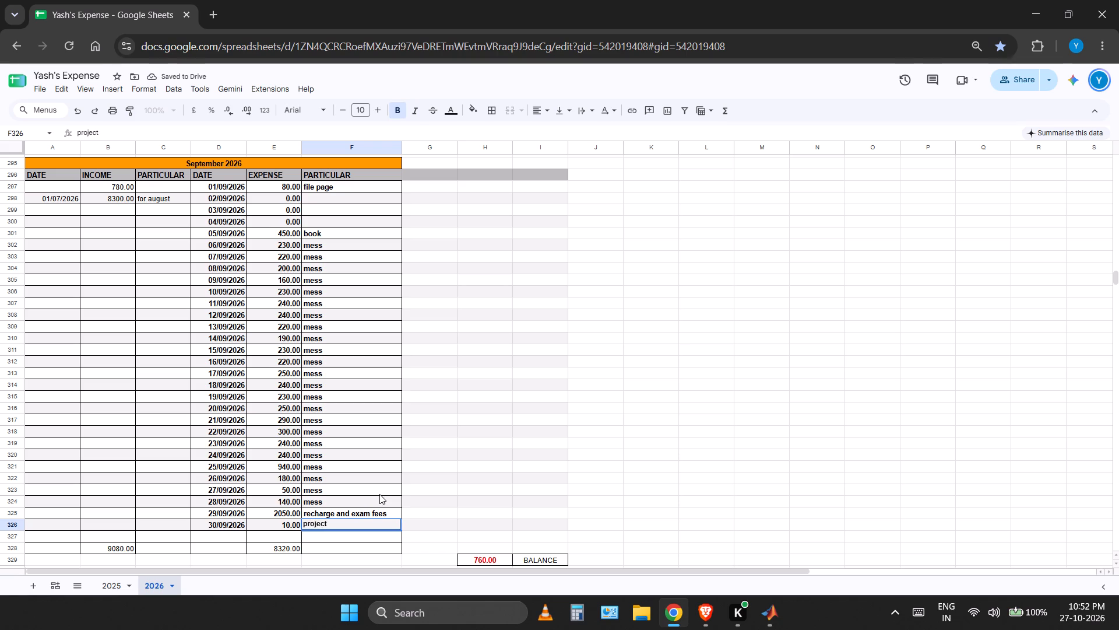
click(374, 494)
Set the 28/09/2026 particular to "ticket" and the 27/09/2026 and 26/09/2026 particulars to "travel".
click(366, 502)
text(ticket)
key(Up)
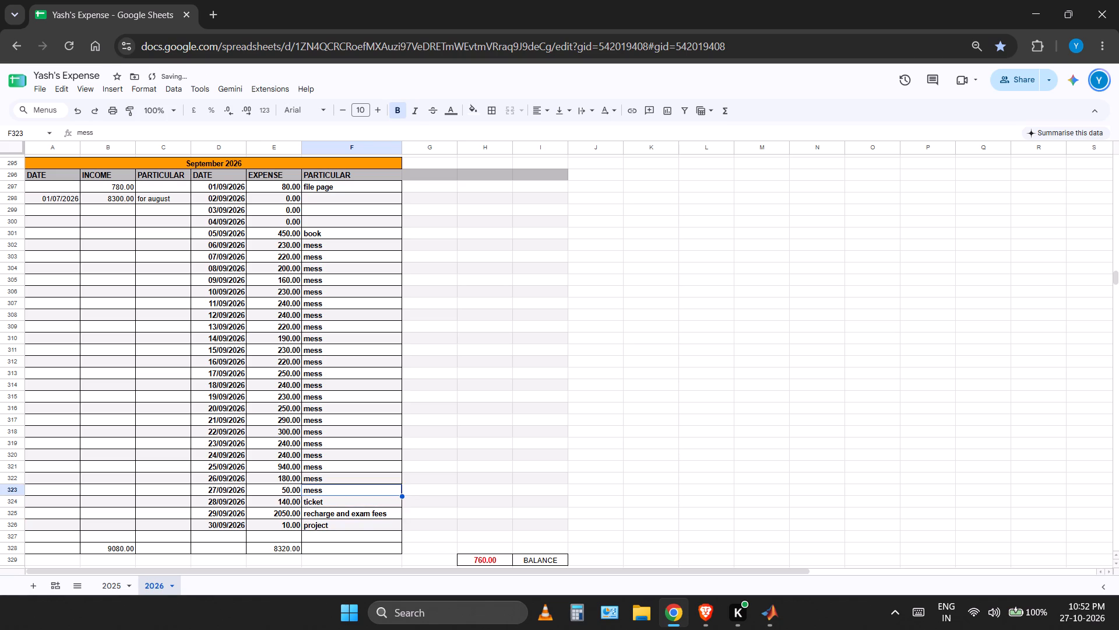
text(travel)
key(Up)
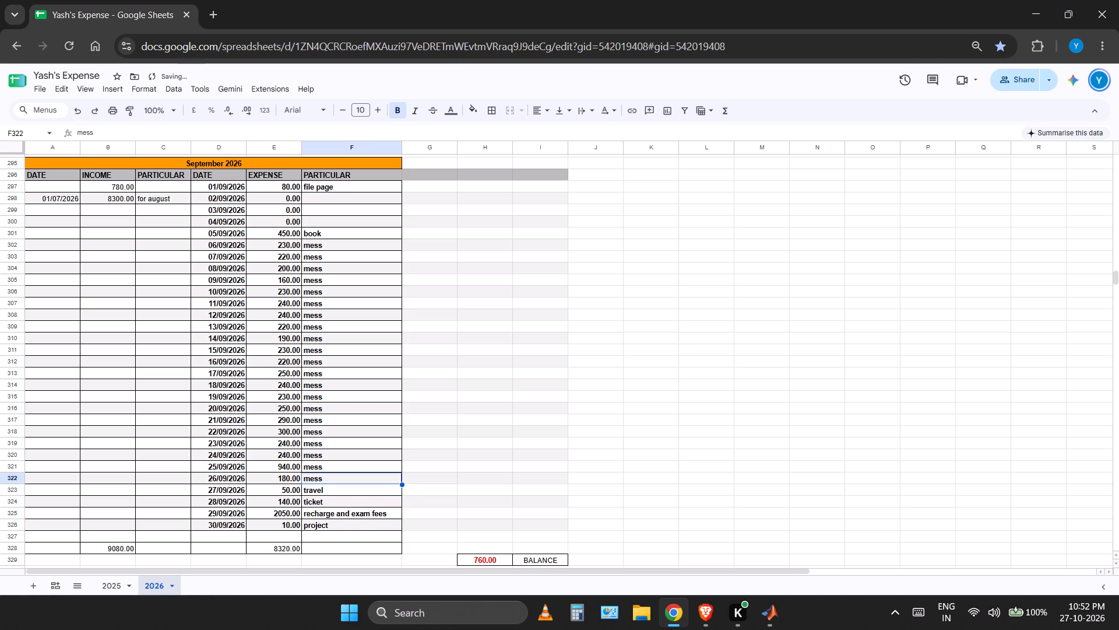
text(travel)
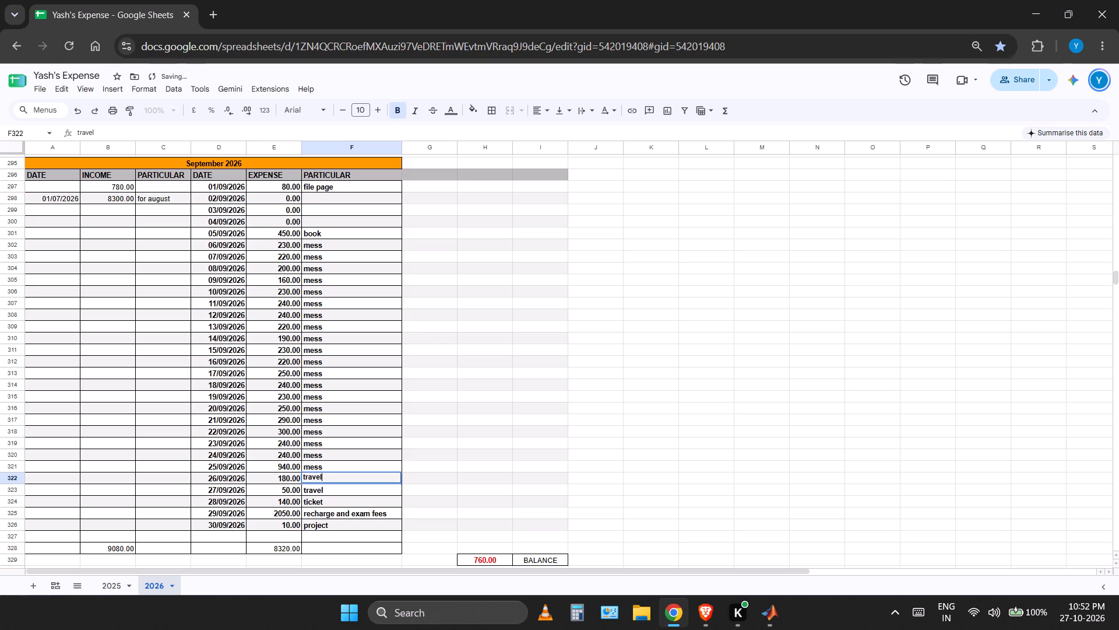
key(Up)
Set the 25/09/2026 particular to "ticket,mess".
text(ticket)
key(space)
key(BackSpace)
text(,)
key(space)
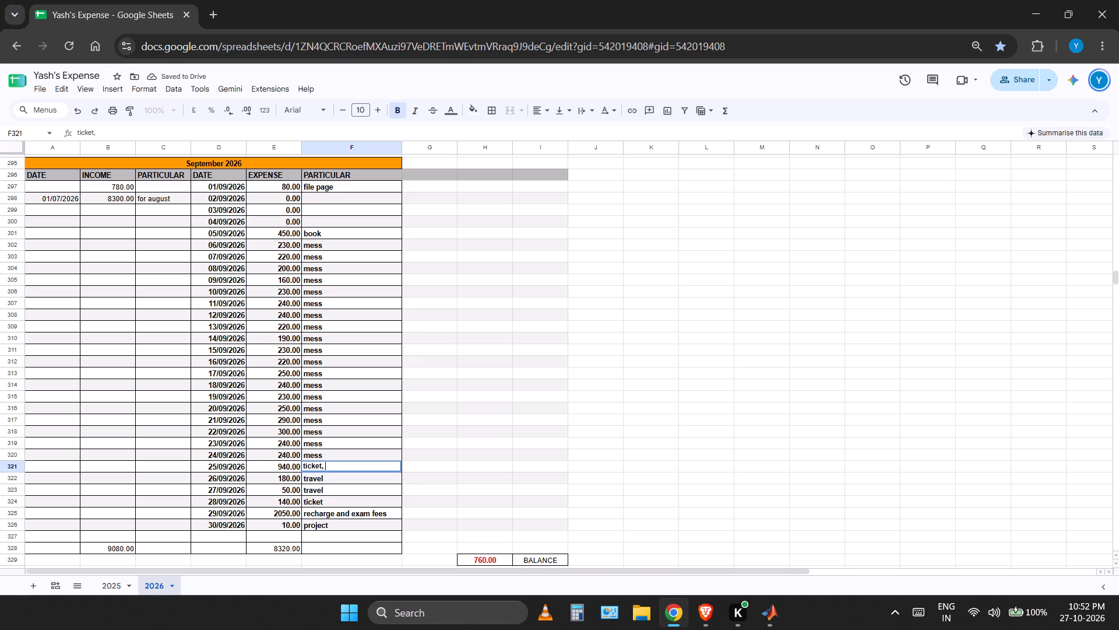
key(BackSpace)
text(mess)
key(Up)
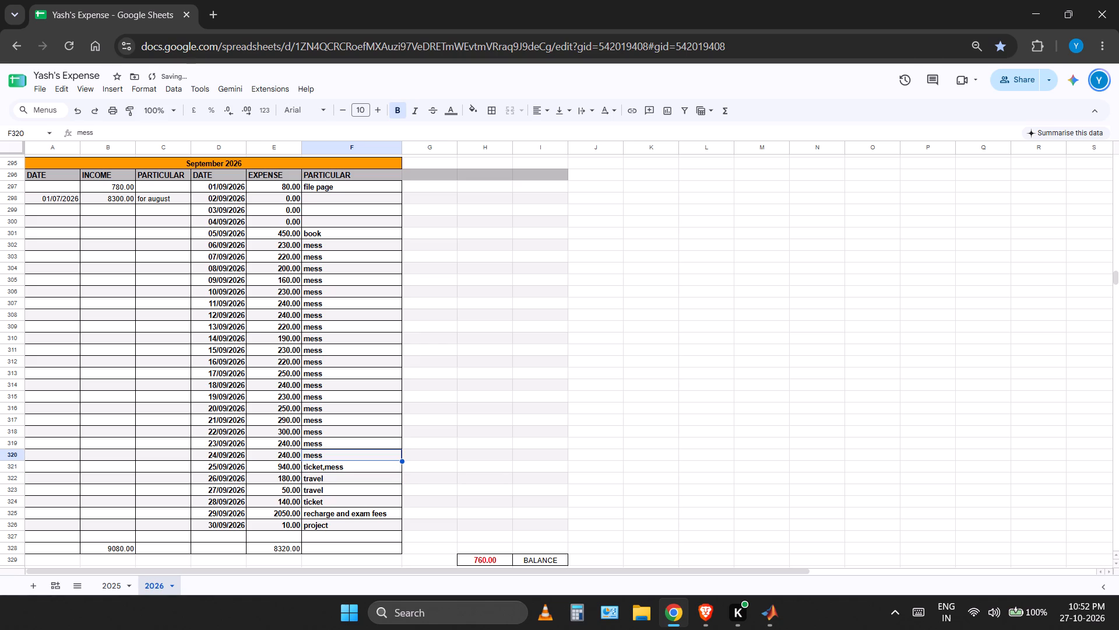
Append ", laundry" to the "mess" particular of the 21/09/2026 expense.
key(Up)
key(Up)
key(Up)
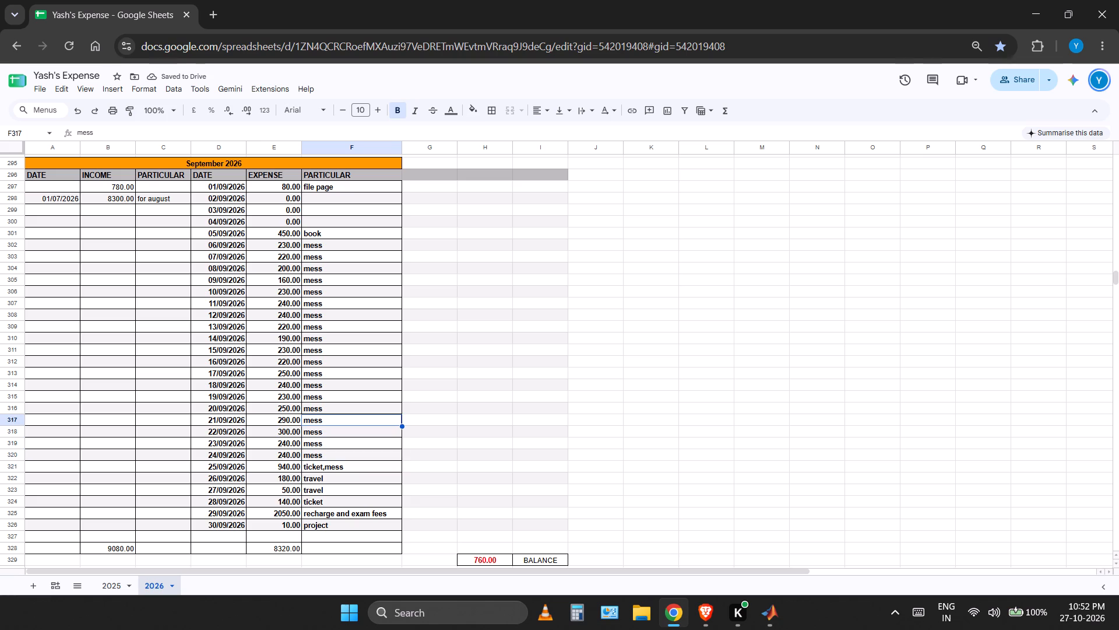
key(Right)
key(Left)
key(Return)
text(, laundry)
key(Down)
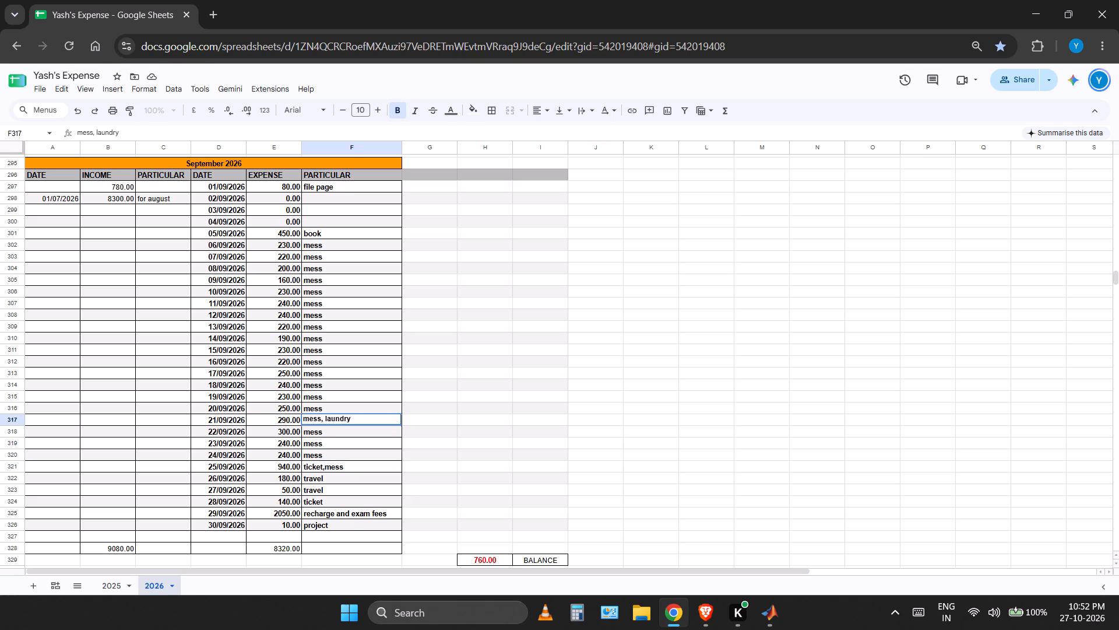
key(Down)
click(315, 438)
click(335, 422)
Append ",fruits" to the "mess" particular of the 22/09/2026 expense.
click(328, 429)
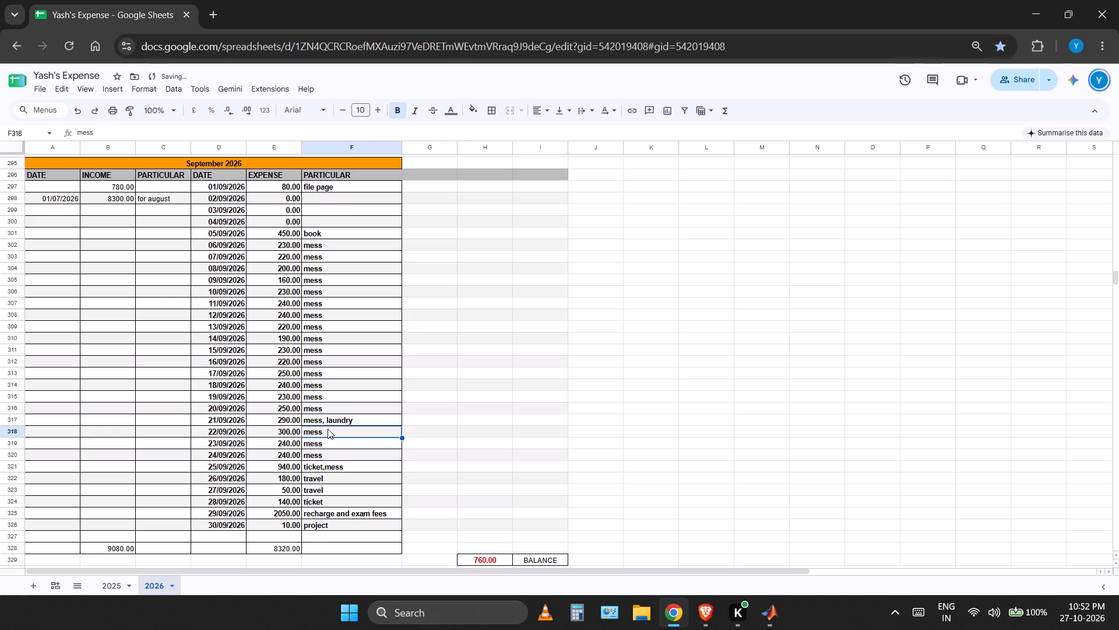
key(Return)
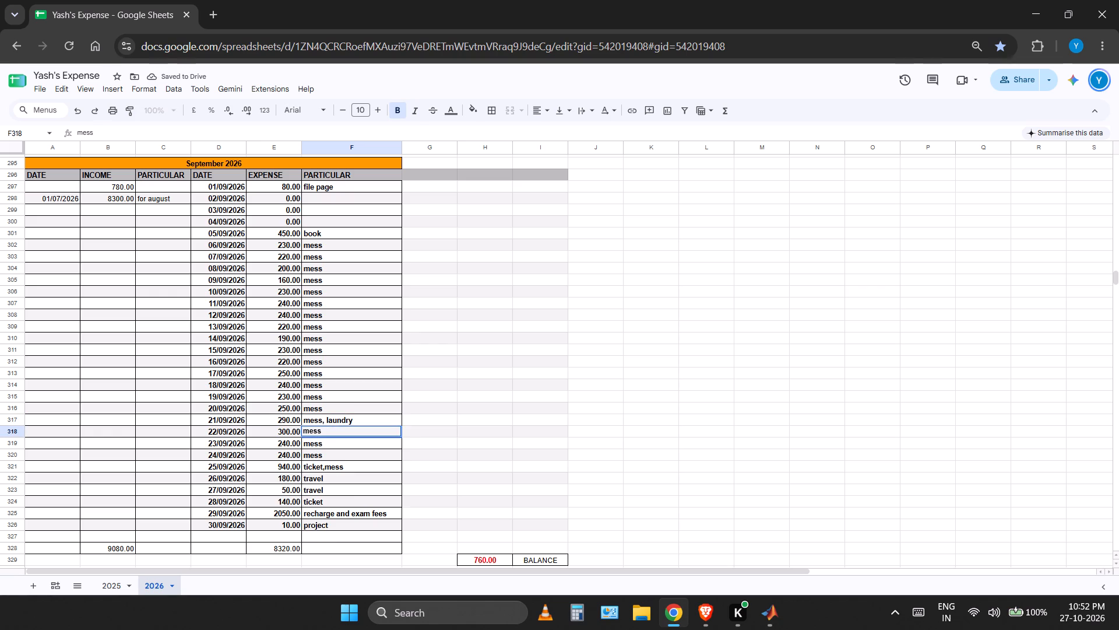
key(comma)
text(fruits)
click(329, 387)
click(330, 376)
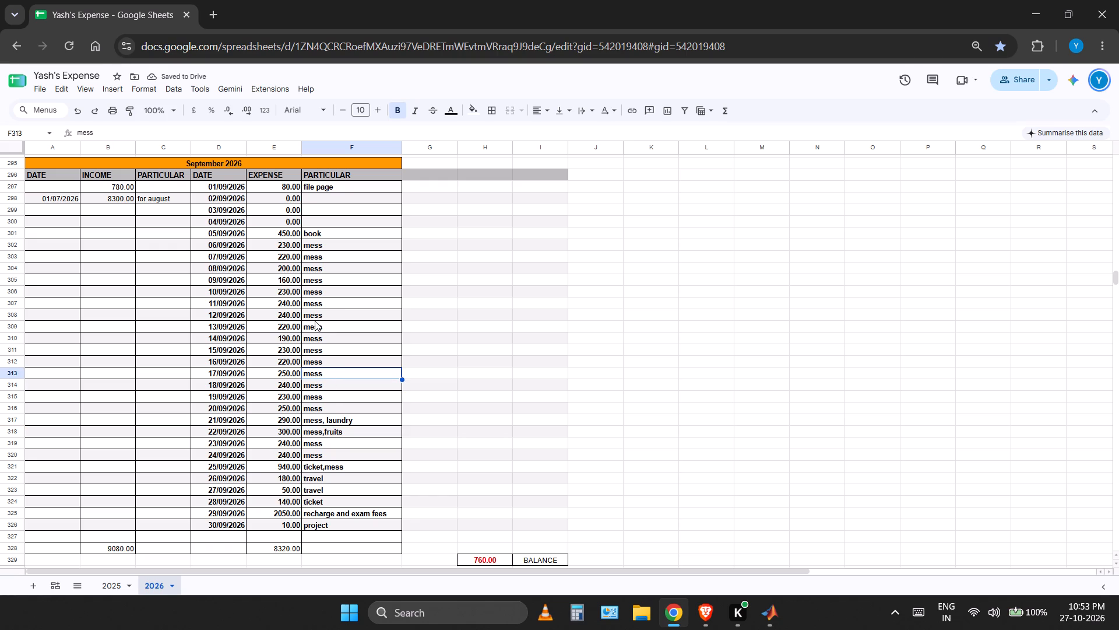
Set the 12/09/2026 expense to 290 and extend its particular to "mess,laundry".
click(290, 314)
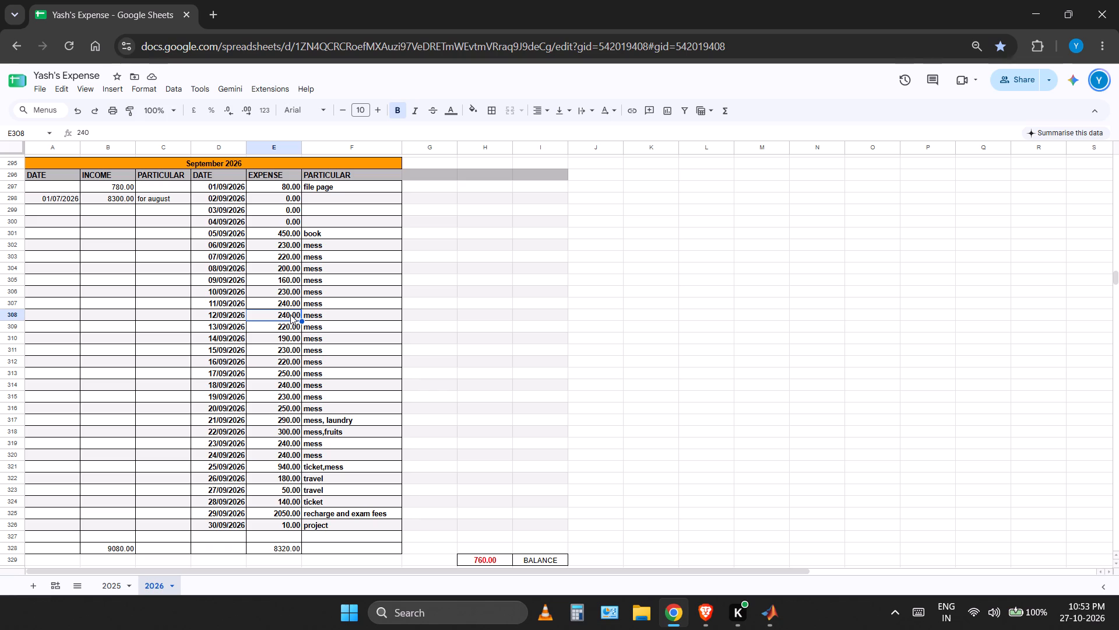
text(290)
click(333, 311)
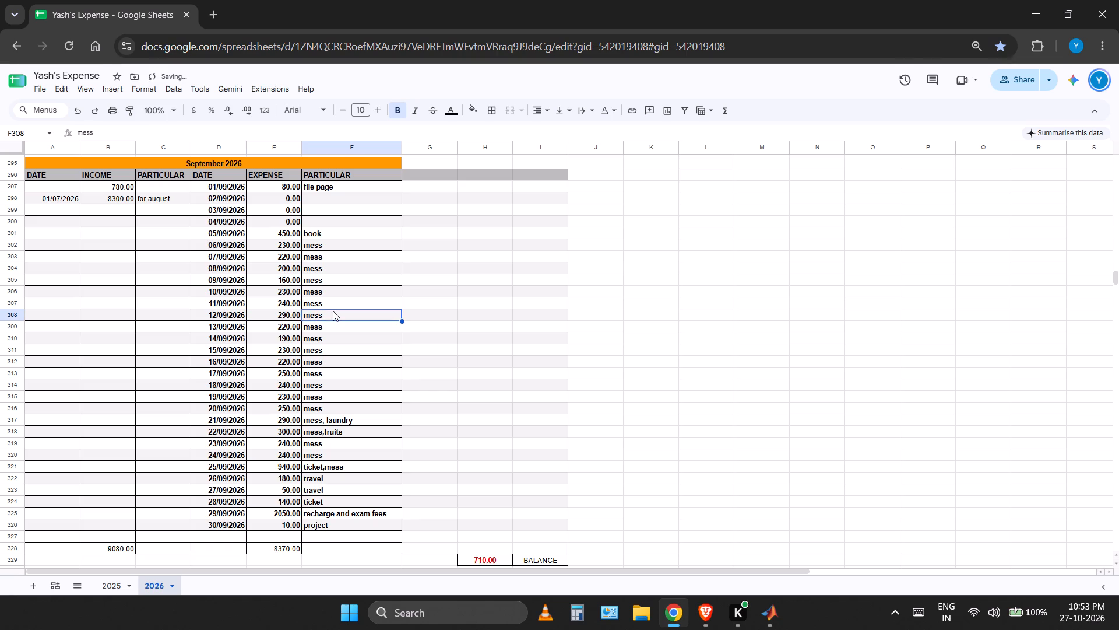
key(Return)
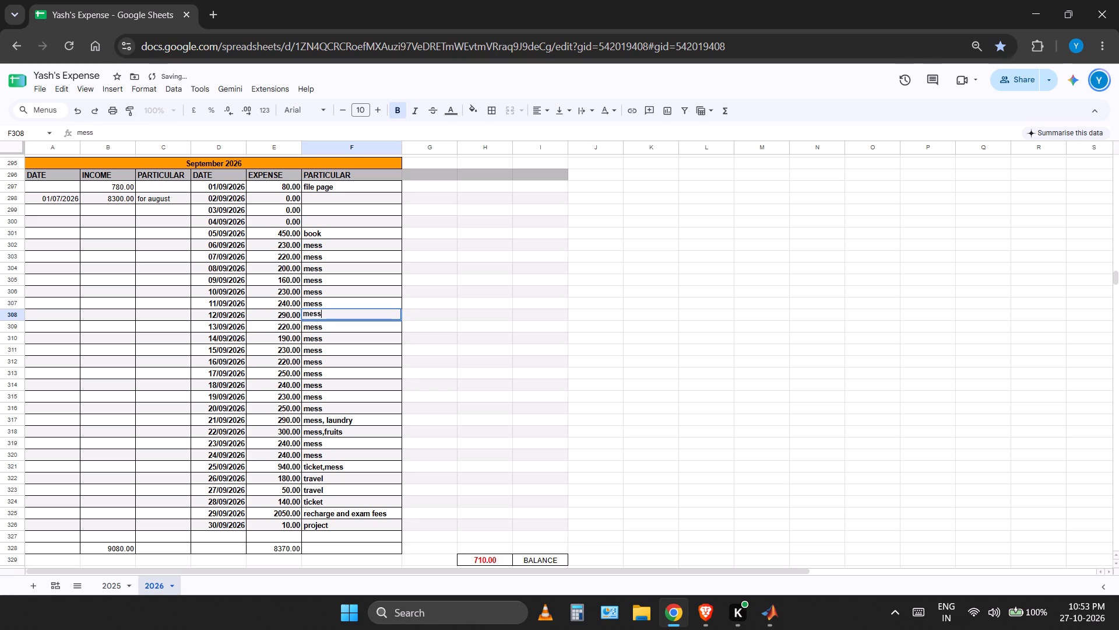
text(,laundry)
click(389, 545)
Copy the whole September 2026 table, including its balance row, and paste it below starting at cell A331.
scroll(368, 522, down, 3)
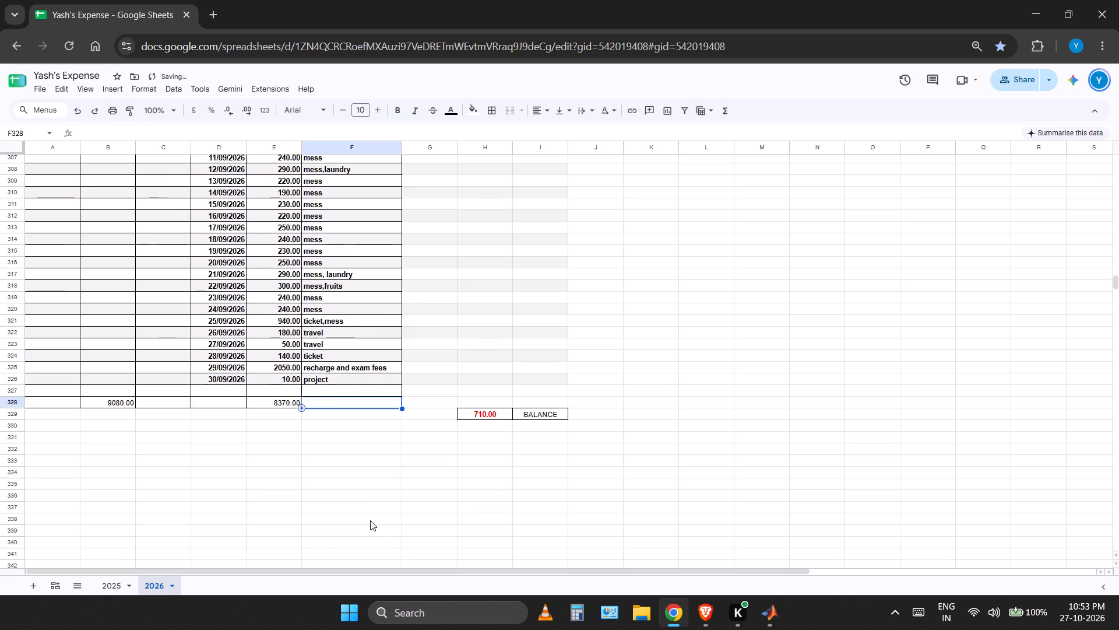
scroll(299, 434, up, 3)
drag(44, 163, 169, 258)
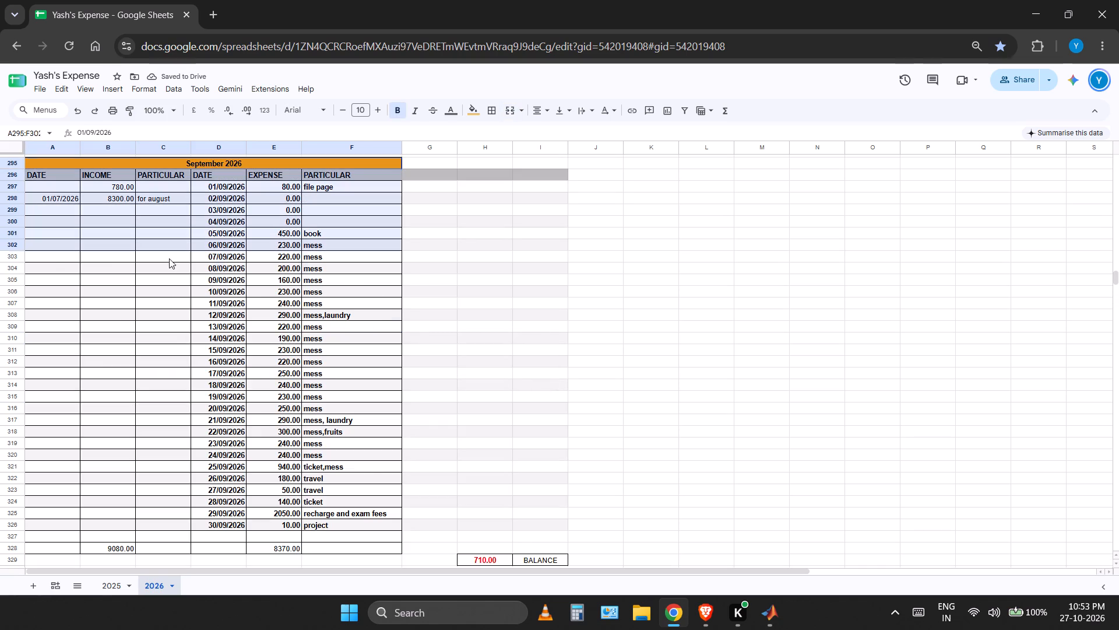
drag(169, 258, 515, 555)
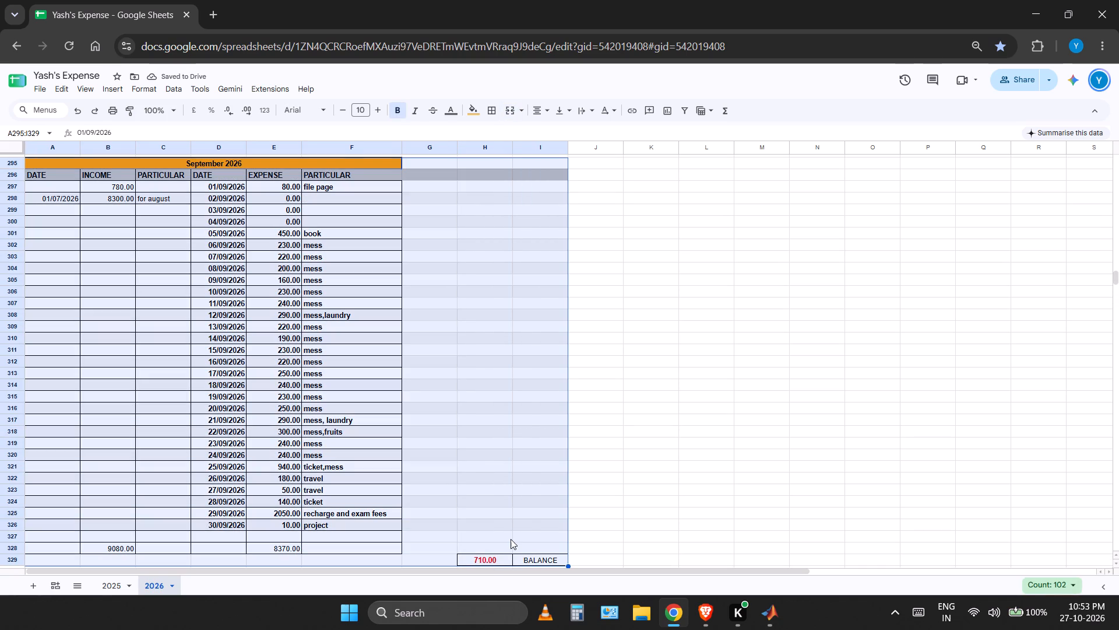
key(ctrl+c)
scroll(465, 474, down, 3)
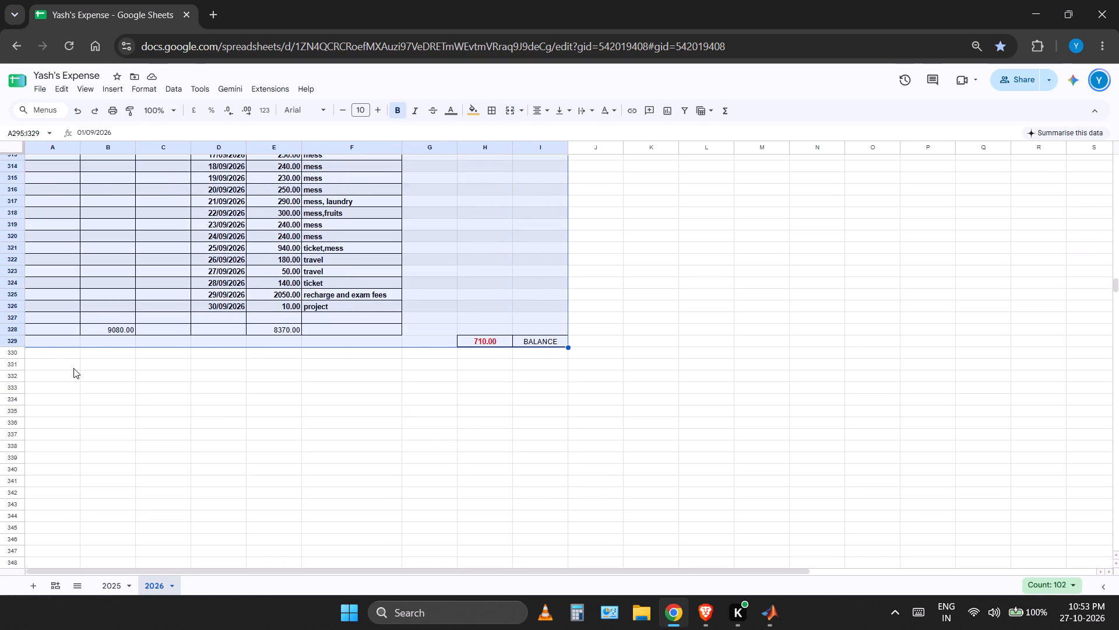
click(53, 362)
key(ctrl+v)
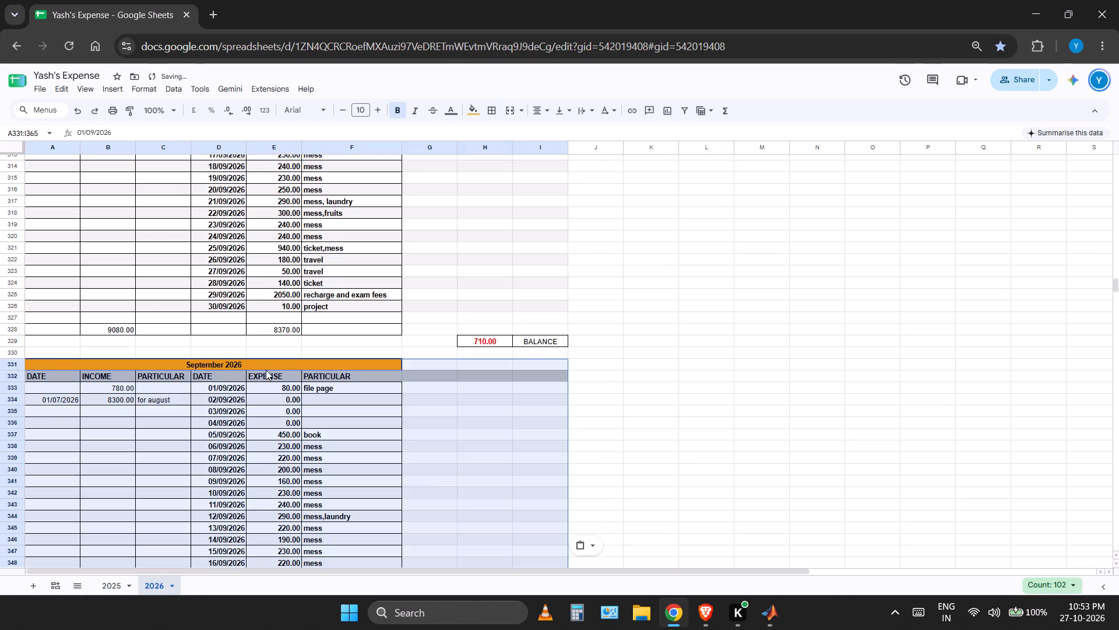
Change the heading date of the pasted table to 1 October 2026.
double_click(270, 364)
click(261, 383)
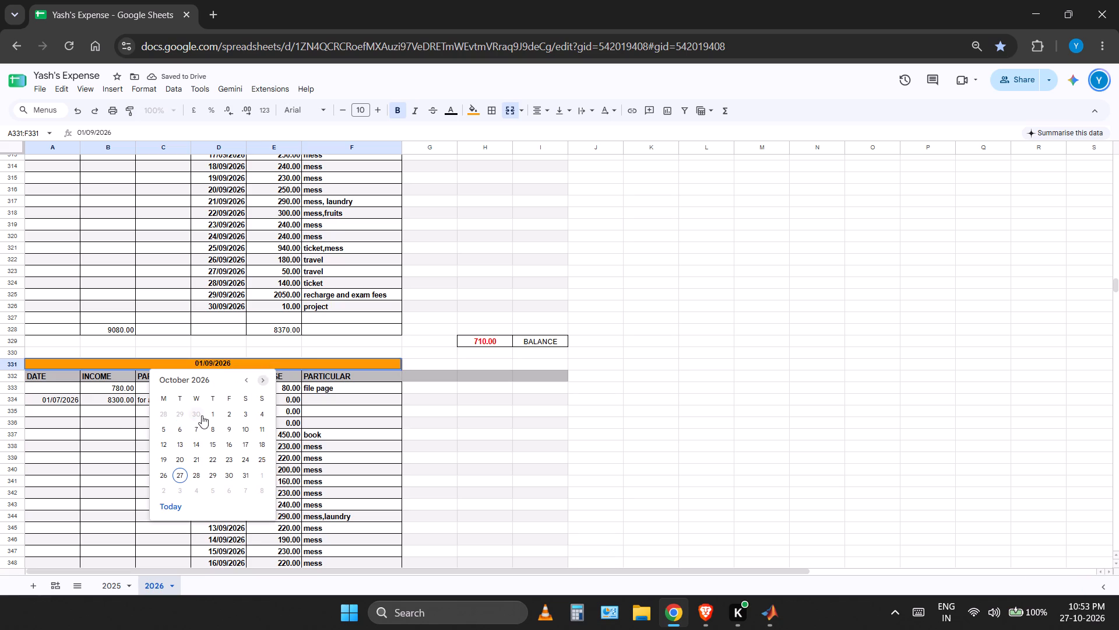
click(219, 412)
Set the pasted table's first expense date to 01/10/2026 and fill the dates down through row 363.
scroll(217, 411, down, 2)
double_click(223, 242)
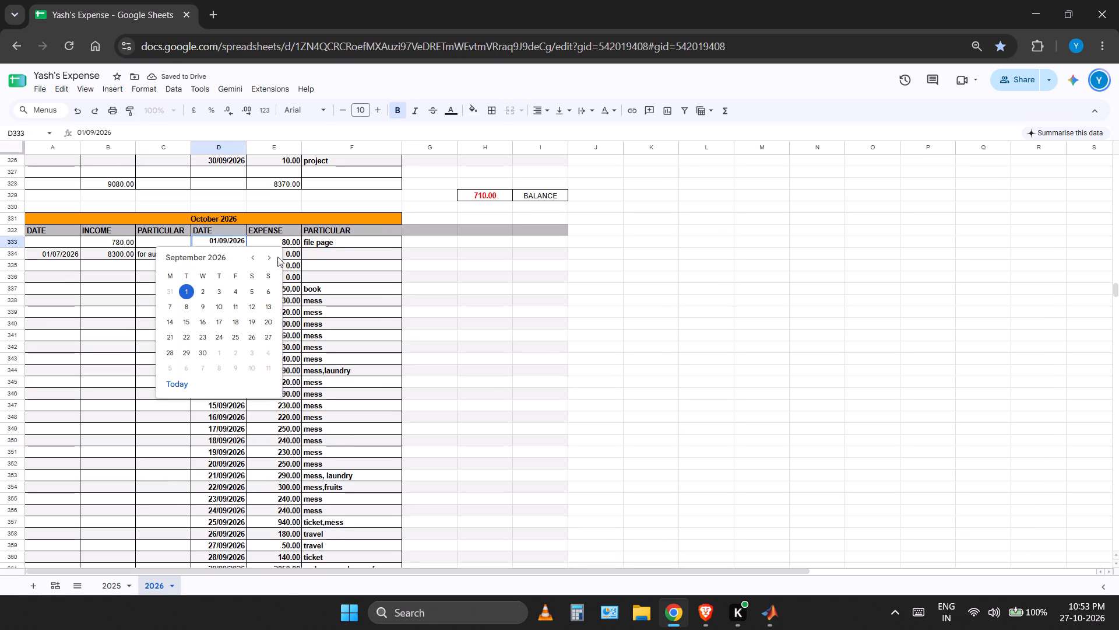
click(268, 257)
click(216, 291)
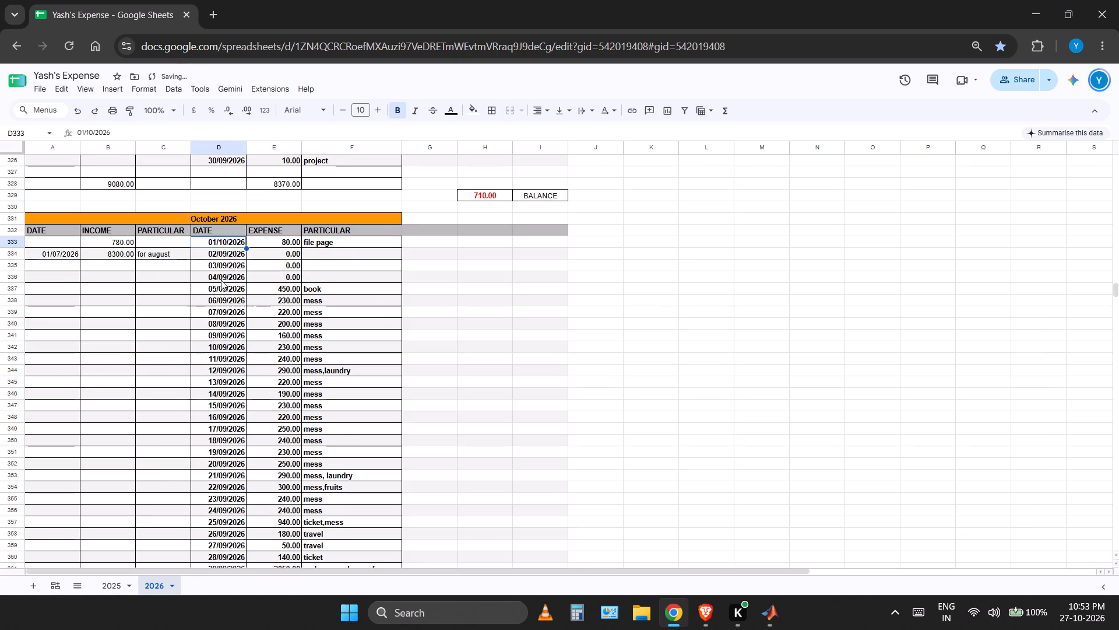
drag(246, 247, 246, 248)
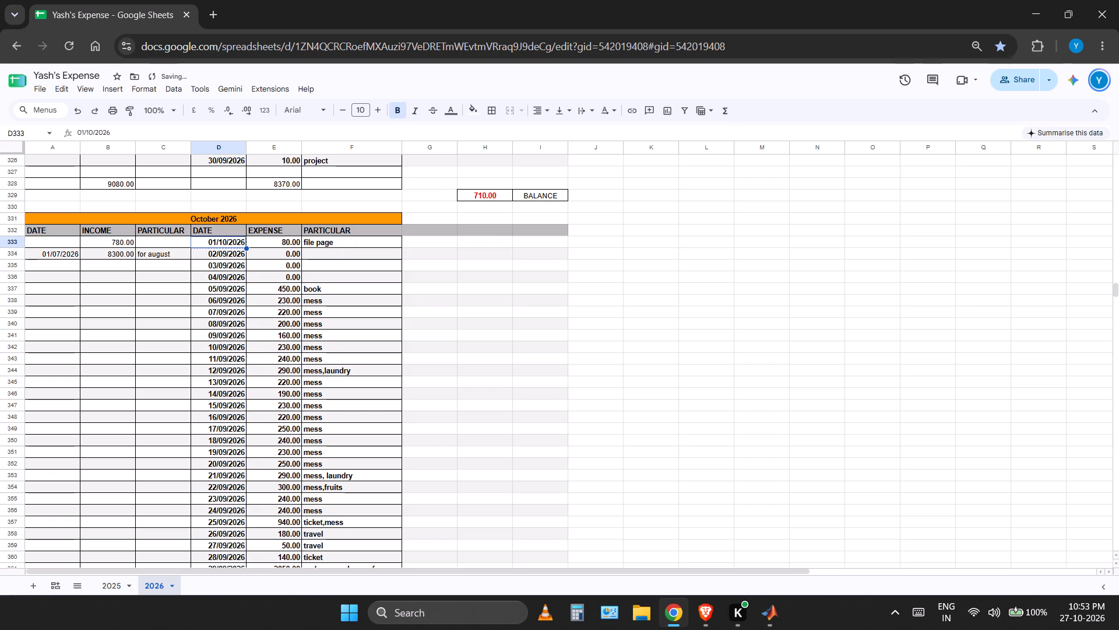
drag(246, 248, 229, 478)
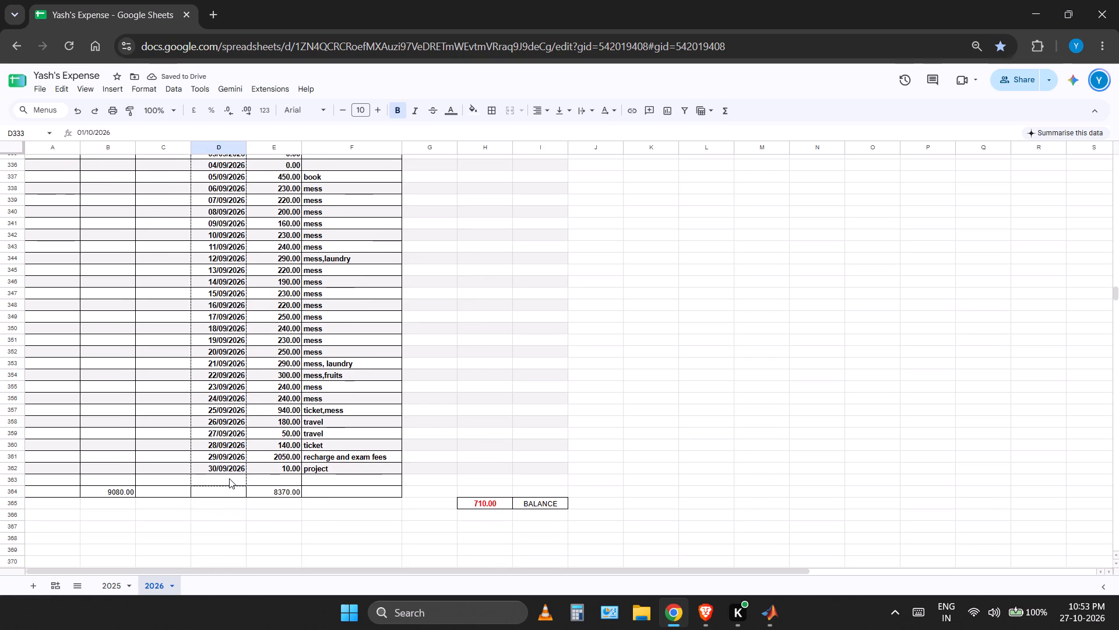
drag(229, 478, 229, 480)
Set the opening income in the first row of the October 2026 table to 710.
scroll(224, 421, up, 2)
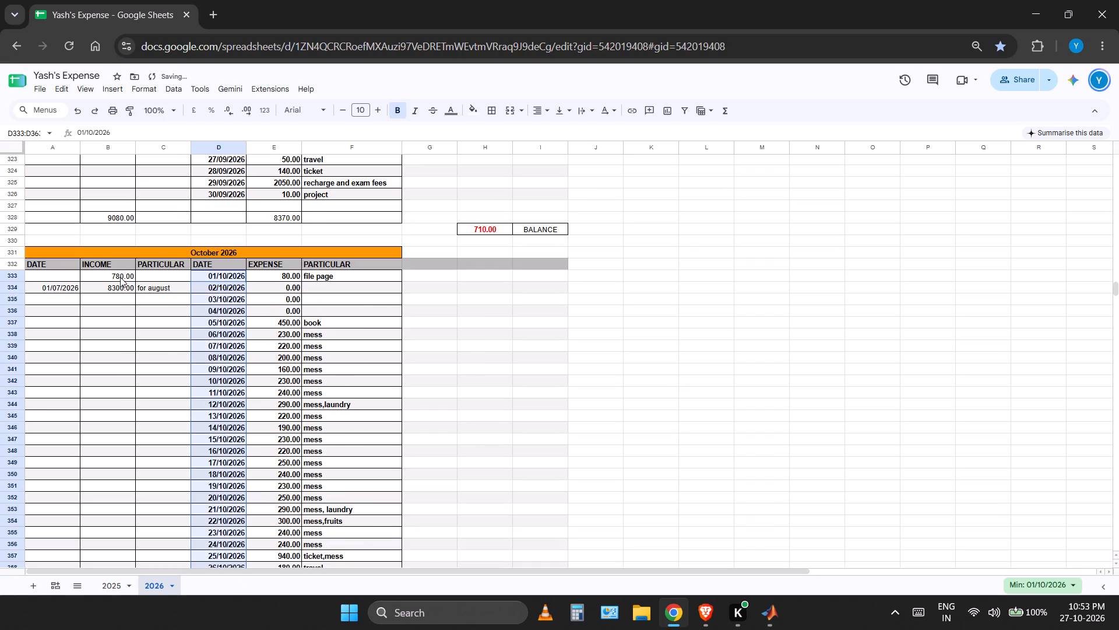
click(120, 277)
key(7)
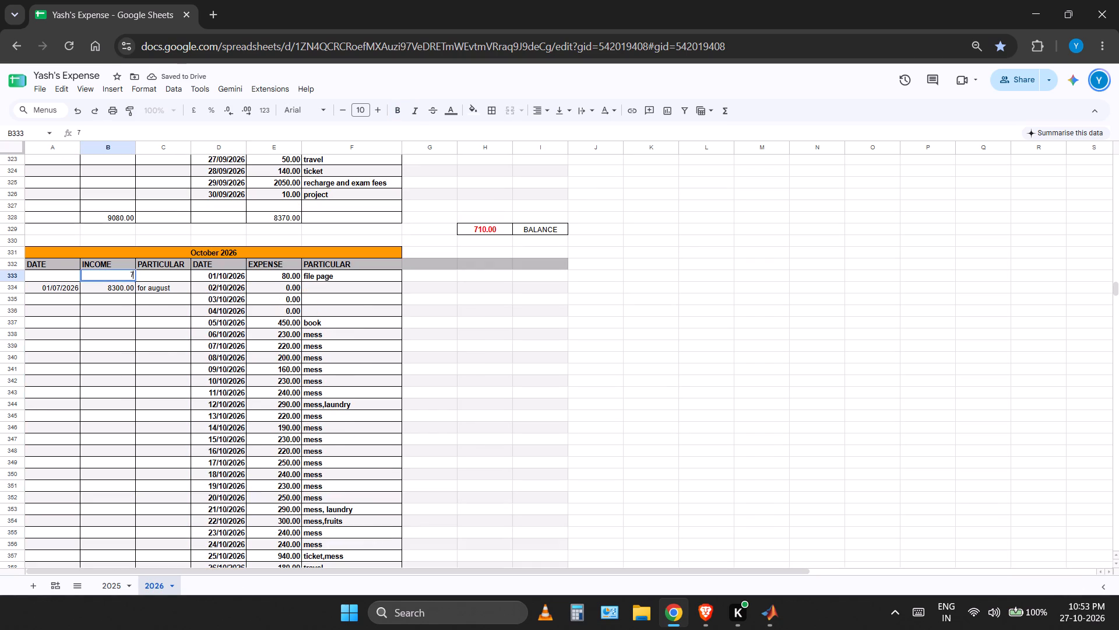
text(710)
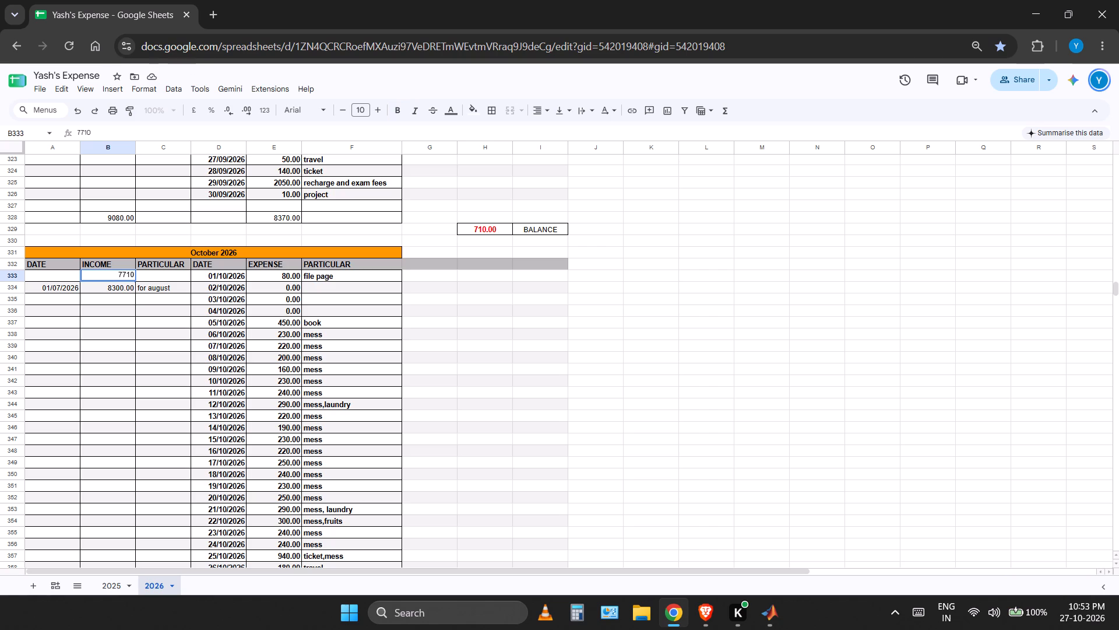
key(BackSpace)
key(BackSpace)
key(BackSpace)
key(BackSpace)
key(BackSpace)
text(710)
Set October's second income entry to 8000 and its particular to "for october".
scroll(120, 281, up, 1)
click(114, 361)
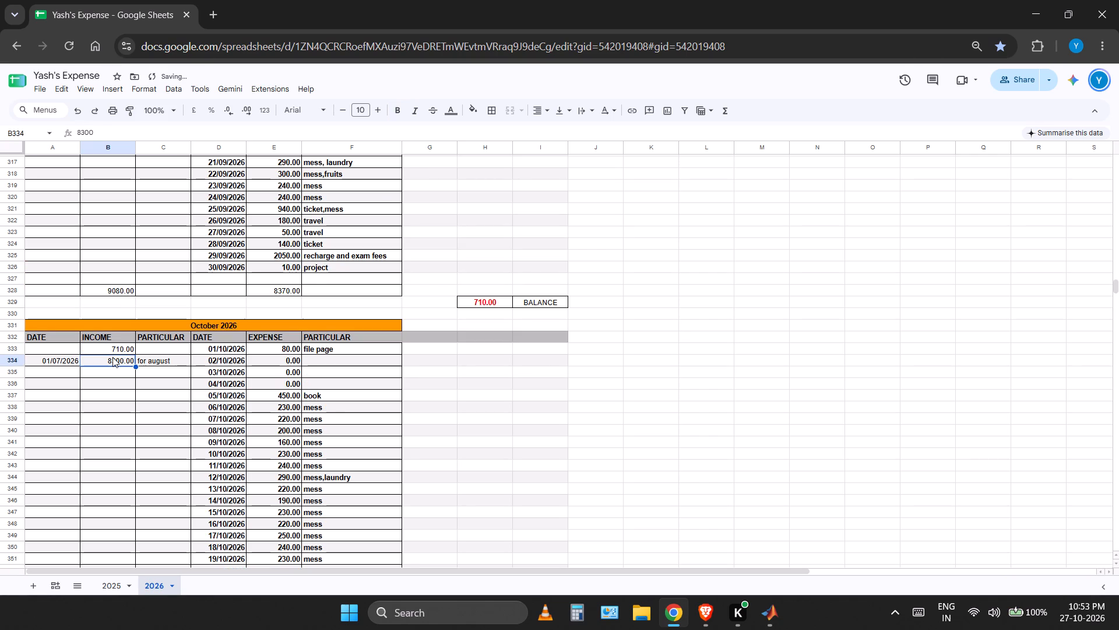
text(8000)
click(164, 359)
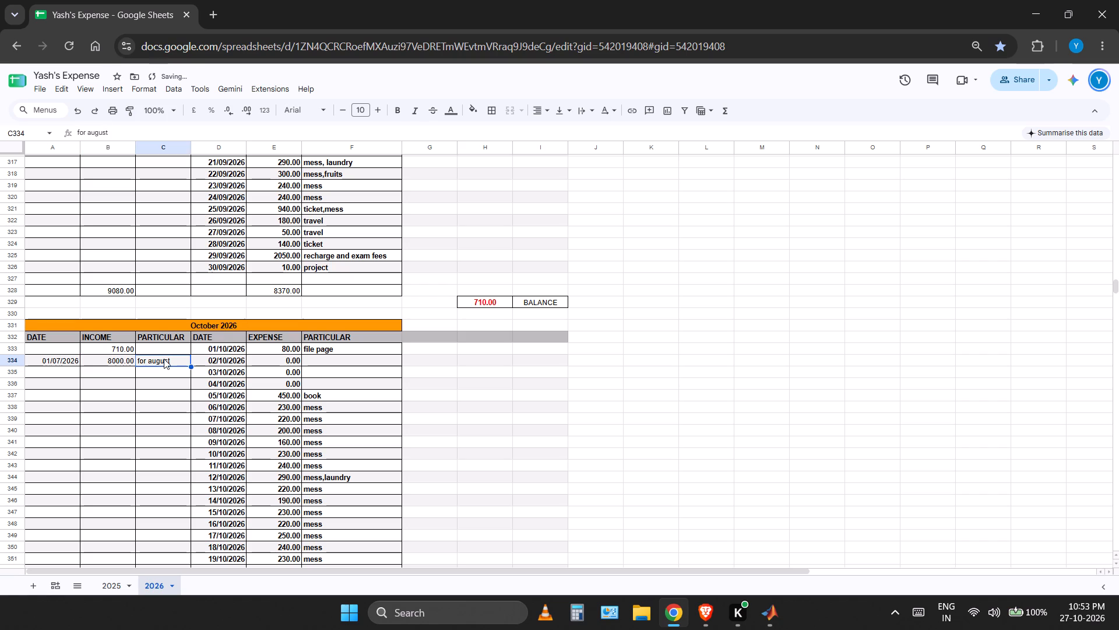
text(fr)
key(space)
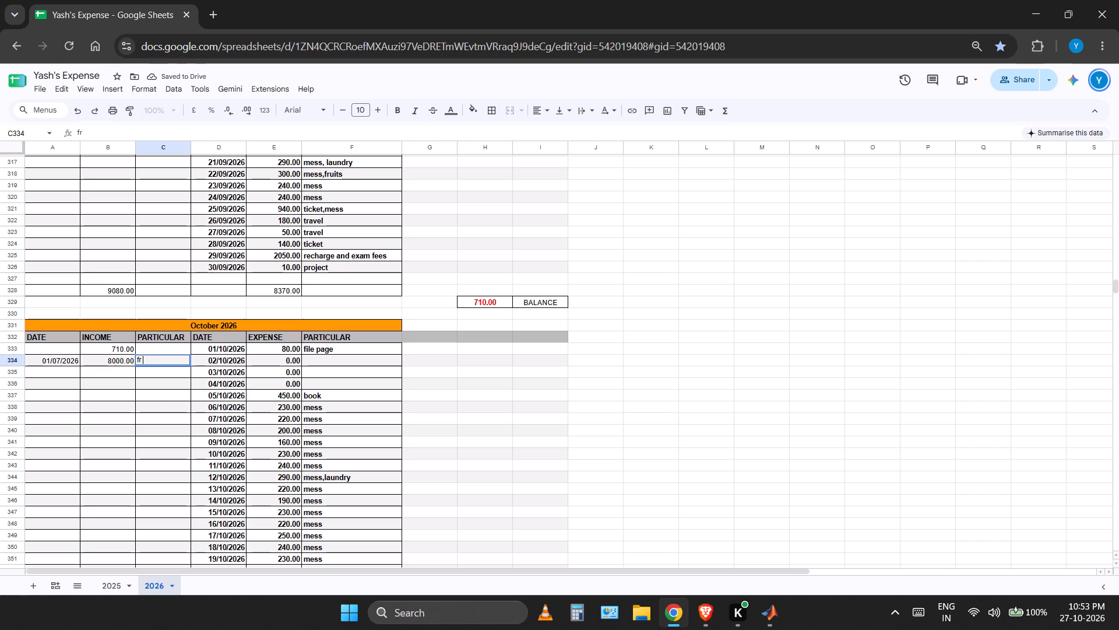
key(BackSpace)
key(BackSpace)
text(or october)
Change the particular of the 8300 income entry in the September 2026 table to "for september".
scroll(169, 348, up, 3)
click(97, 428)
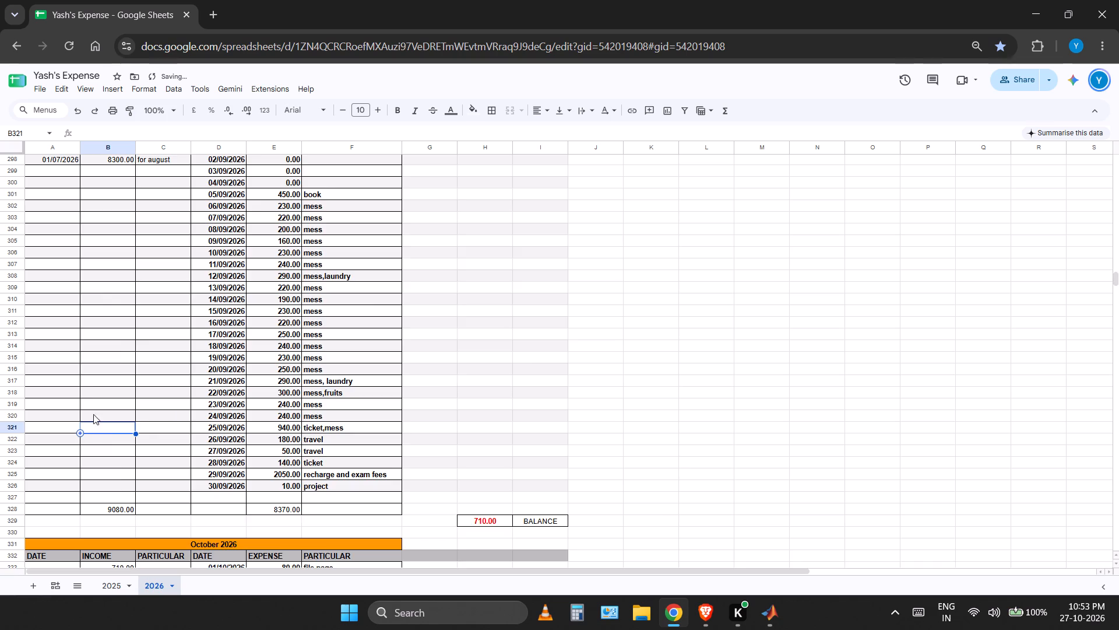
scroll(93, 383, up, 3)
click(157, 374)
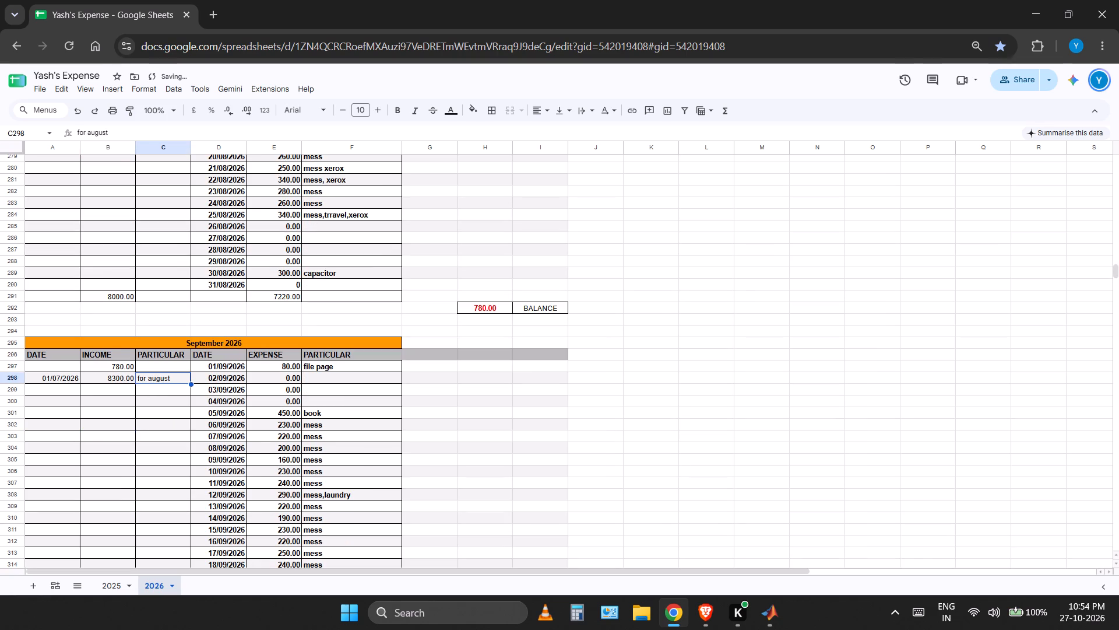
key(Return)
key(BackSpace)
key(BackSpace)
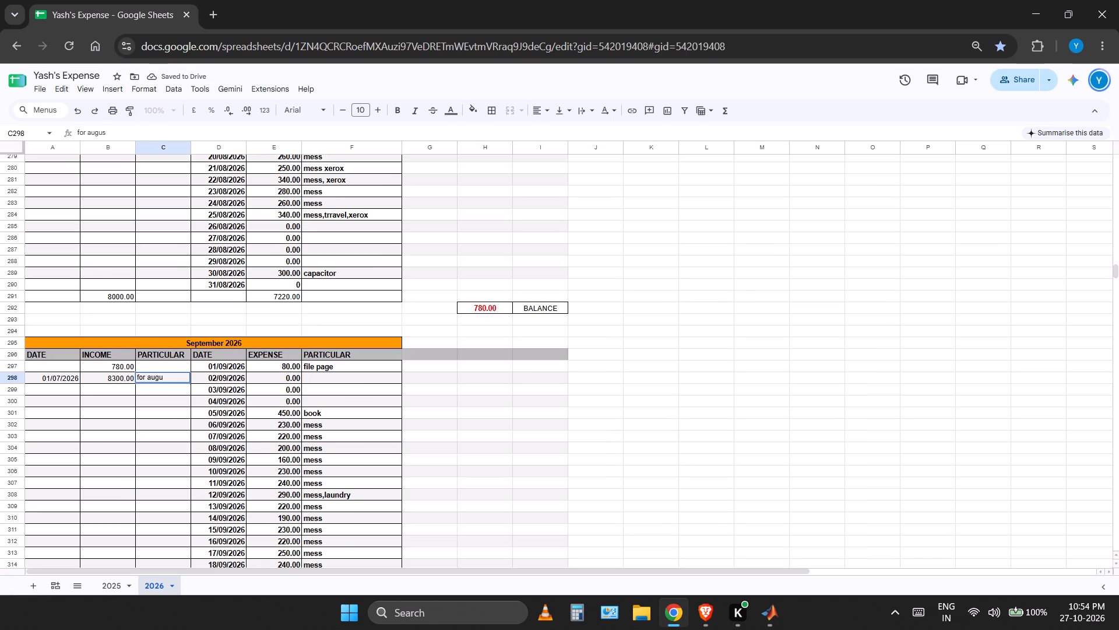
key(BackSpace)
key(BackSpace)
key(BackSpace)
key(BackSpace)
text(se)
text(pe)
key(BackSpace)
key(BackSpace)
text(ptember)
scroll(173, 364, up, 2)
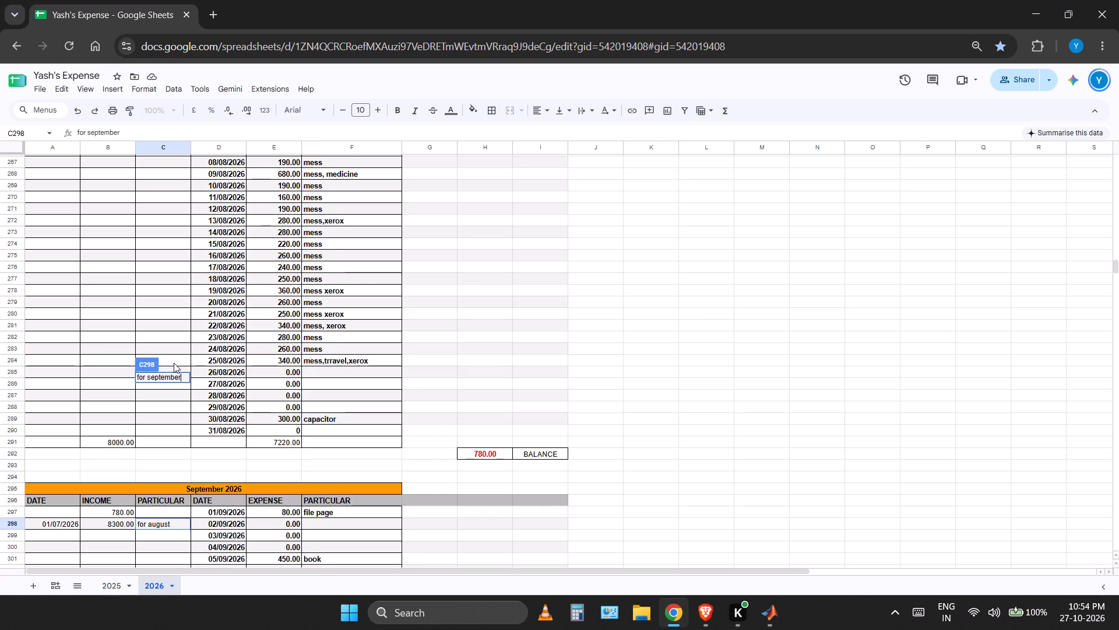
click(173, 322)
Clear all copied expense amounts and particulars from the October 2026 table, cells E333 to F363.
scroll(168, 323, up, 6)
scroll(168, 323, down, 12)
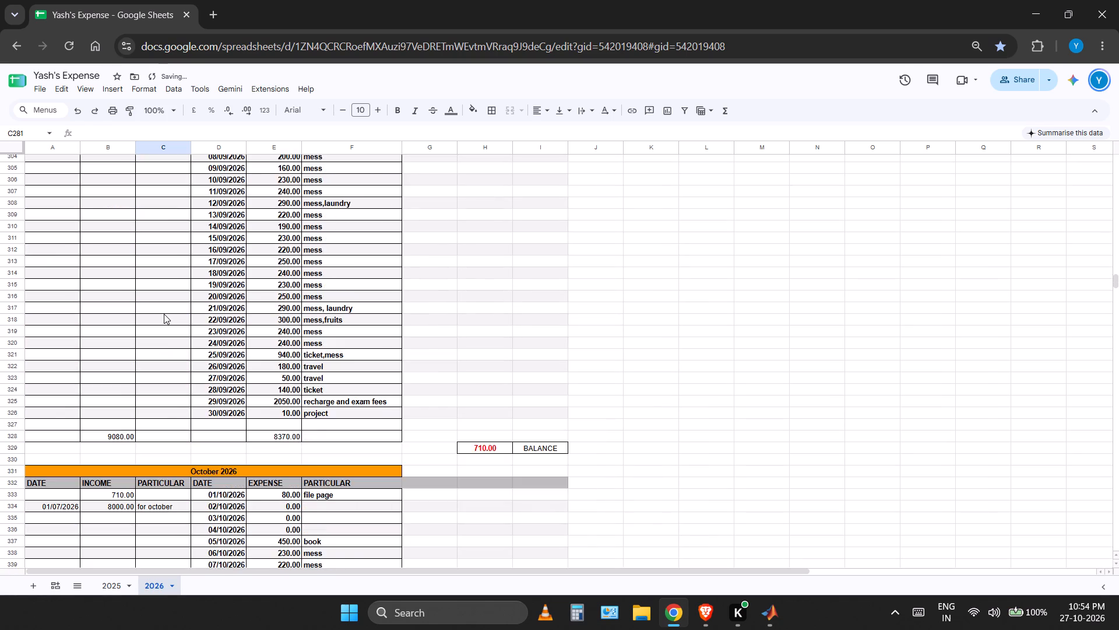
scroll(164, 314, down, 8)
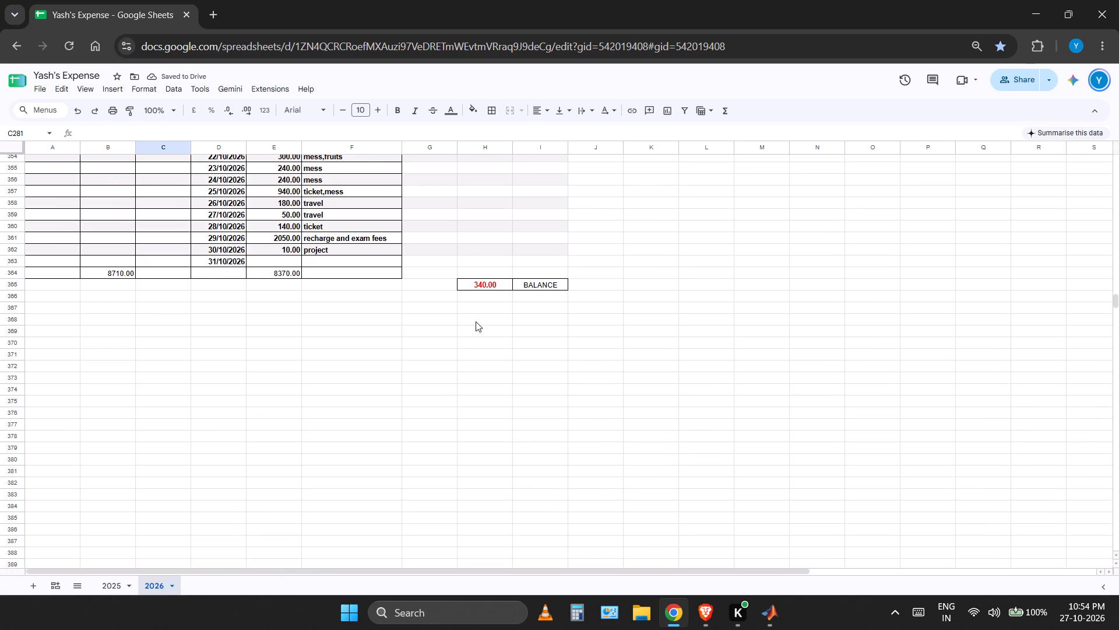
click(468, 309)
scroll(122, 314, up, 5)
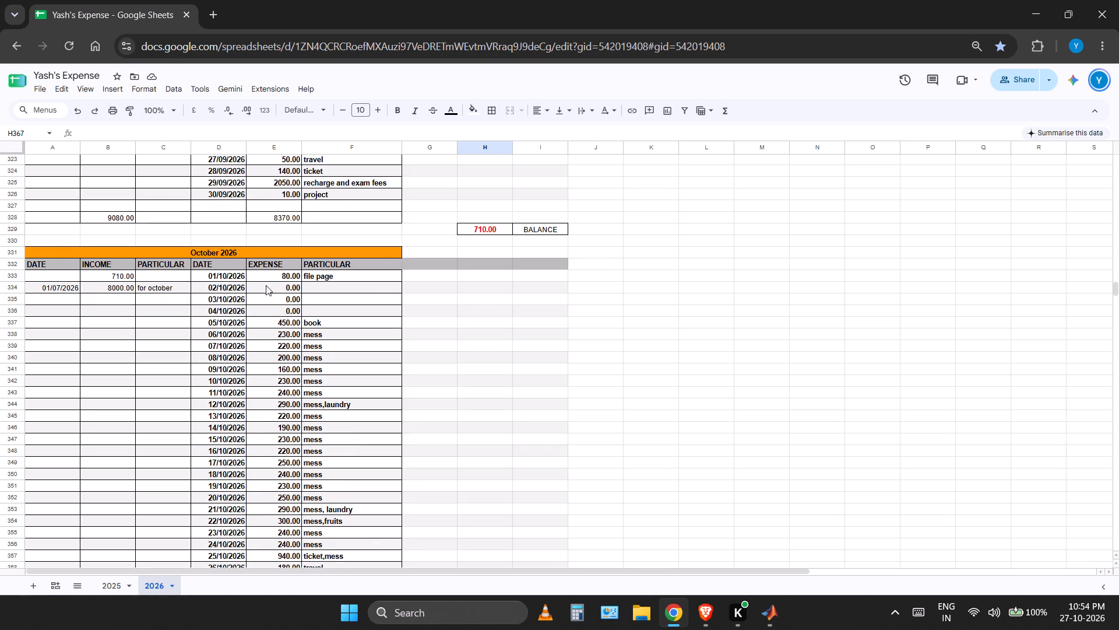
drag(265, 276, 347, 492)
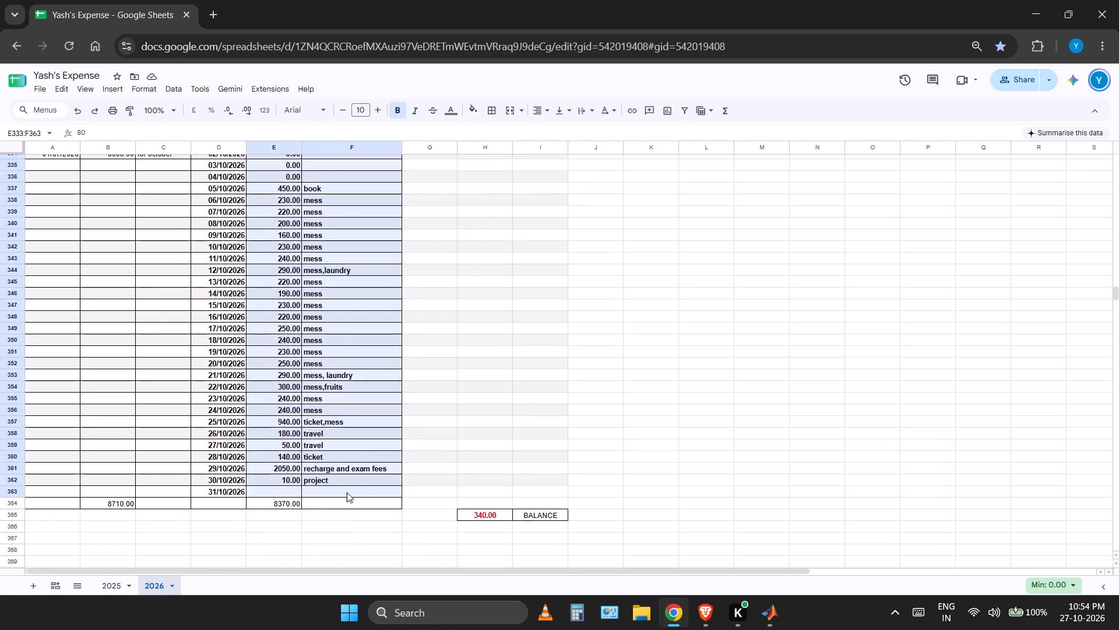
drag(347, 492, 346, 495)
key(BackSpace)
Enter October expenses of 0, 0, 40, 60 and 200 for 01/10/2026 through 05/10/2026.
scroll(267, 449, up, 3)
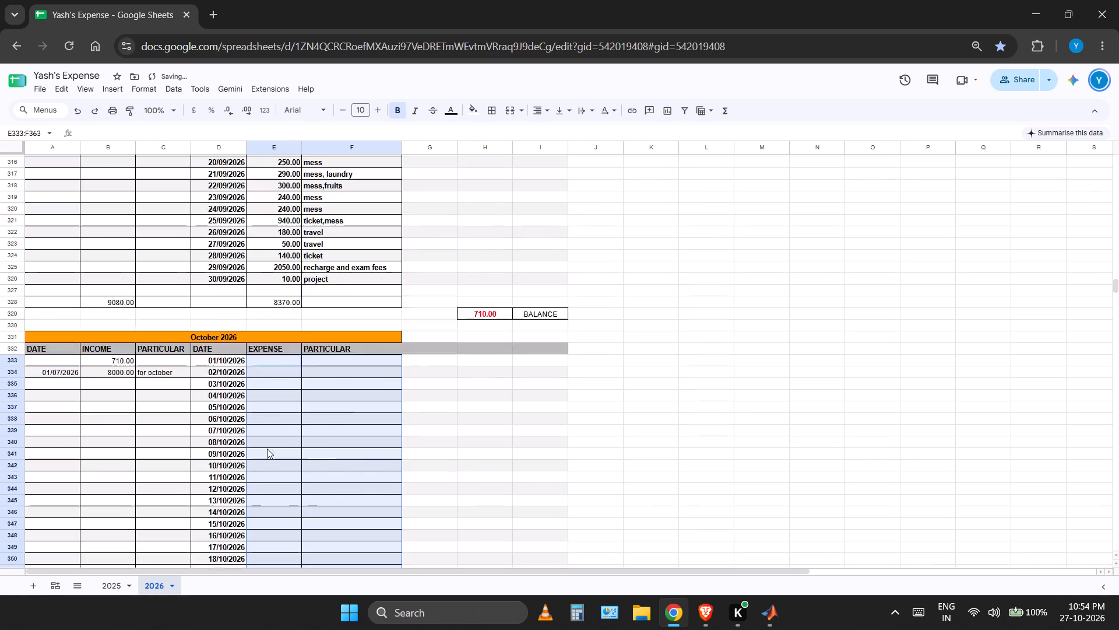
scroll(267, 449, up, 1)
click(266, 439)
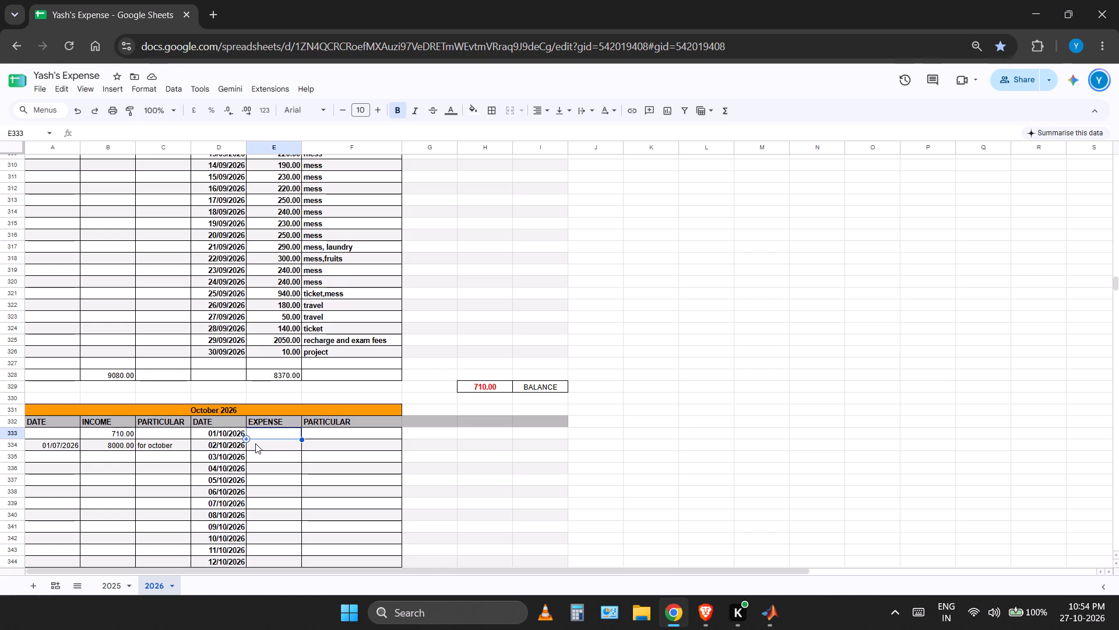
click(259, 448)
click(256, 437)
scroll(256, 437, down, 2)
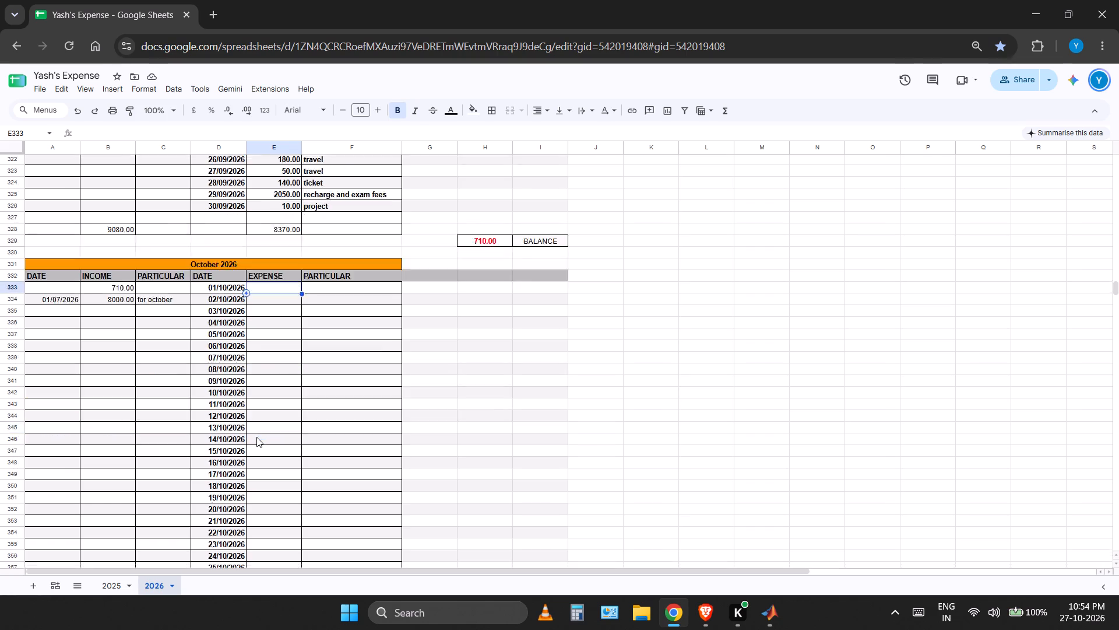
scroll(256, 437, down, 4)
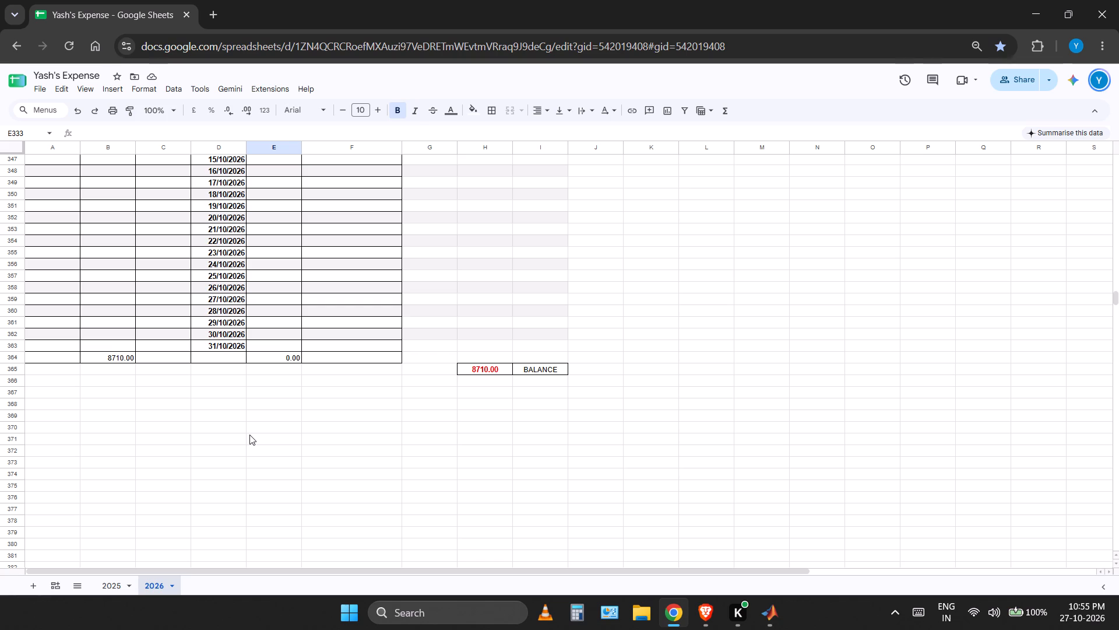
scroll(276, 348, up, 4)
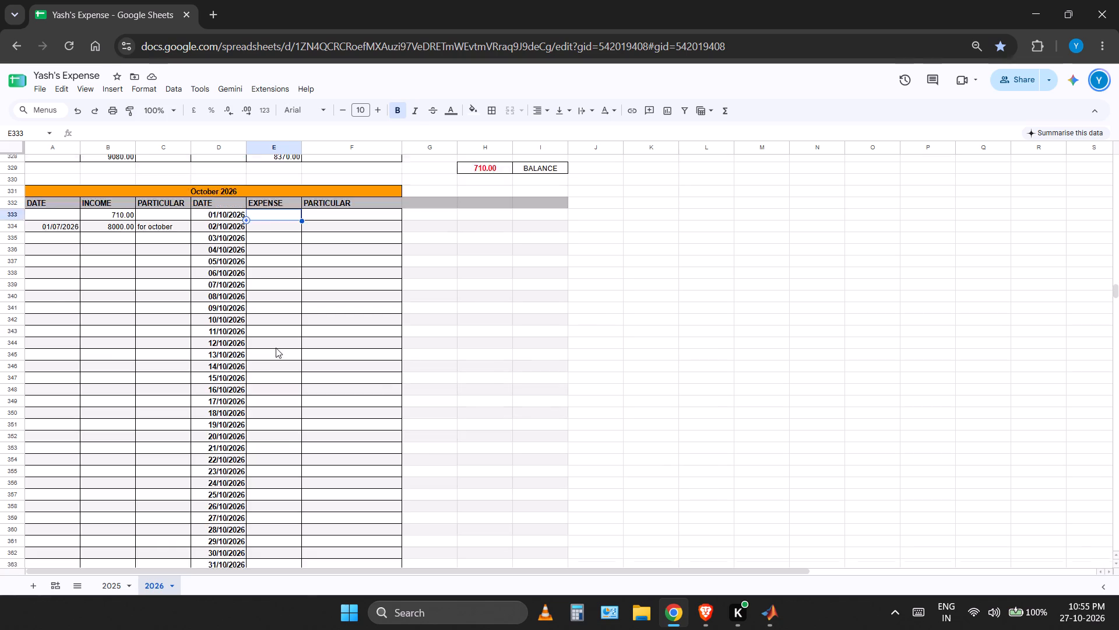
key(0)
key(Down)
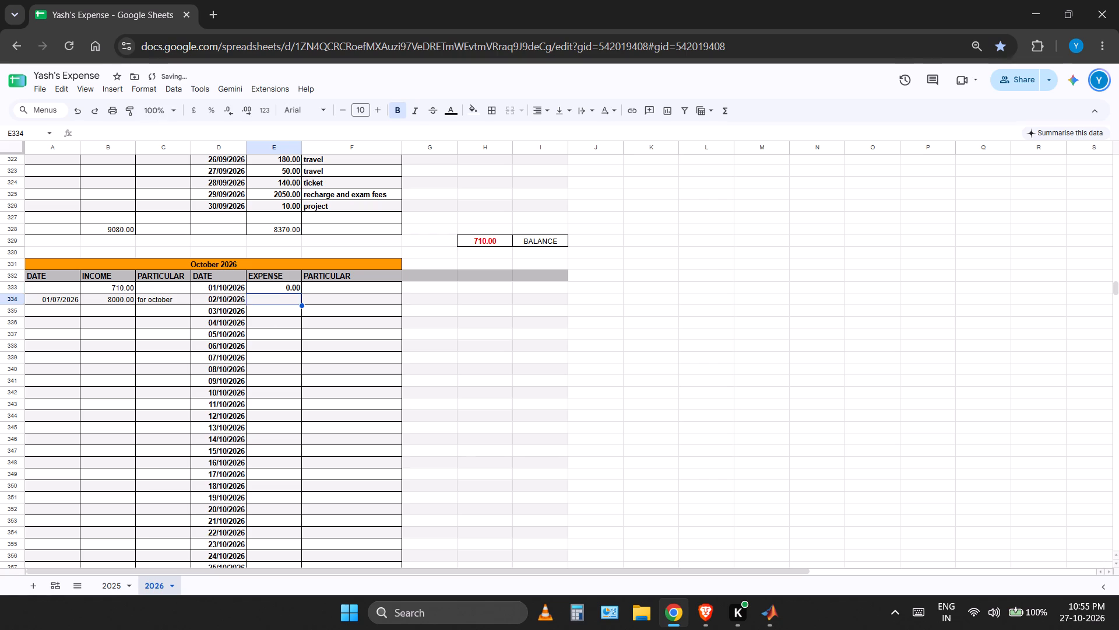
key(0)
key(Down)
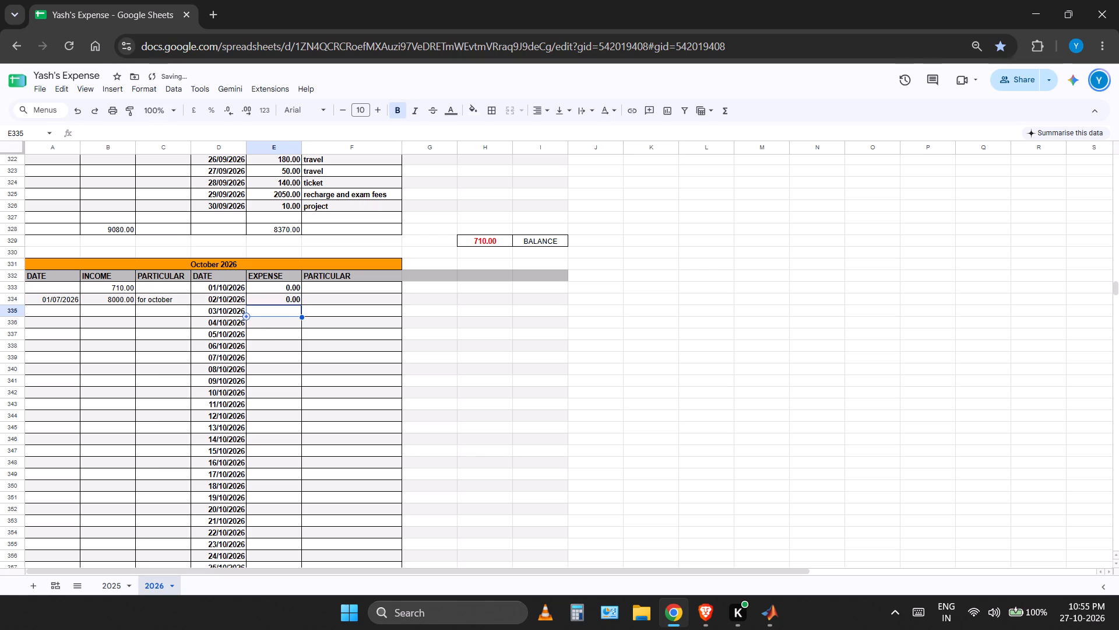
text(40)
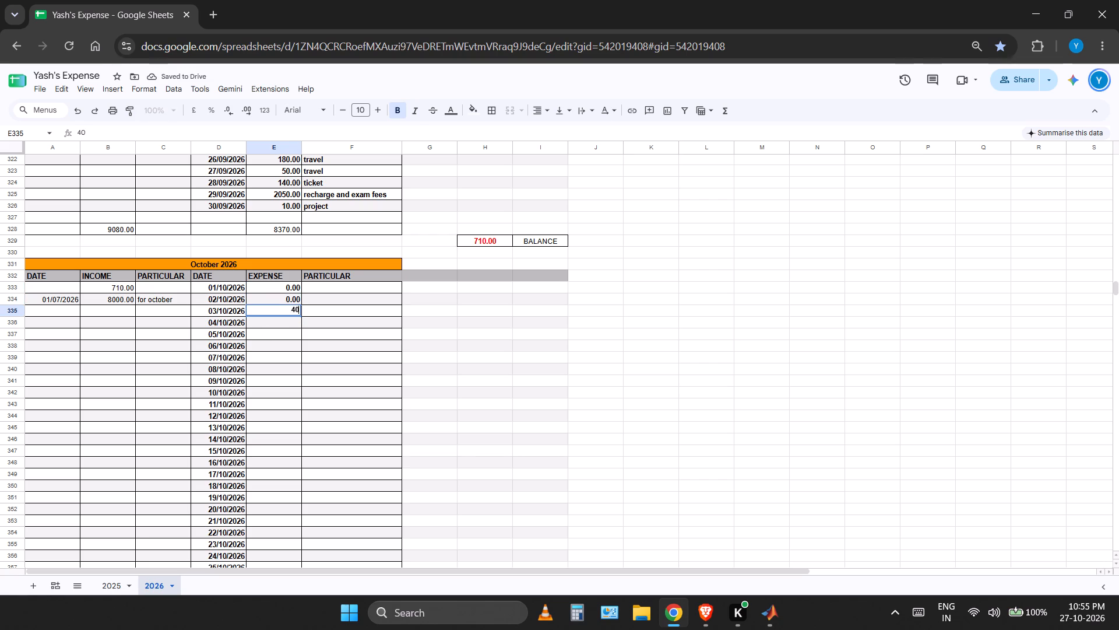
key(Down)
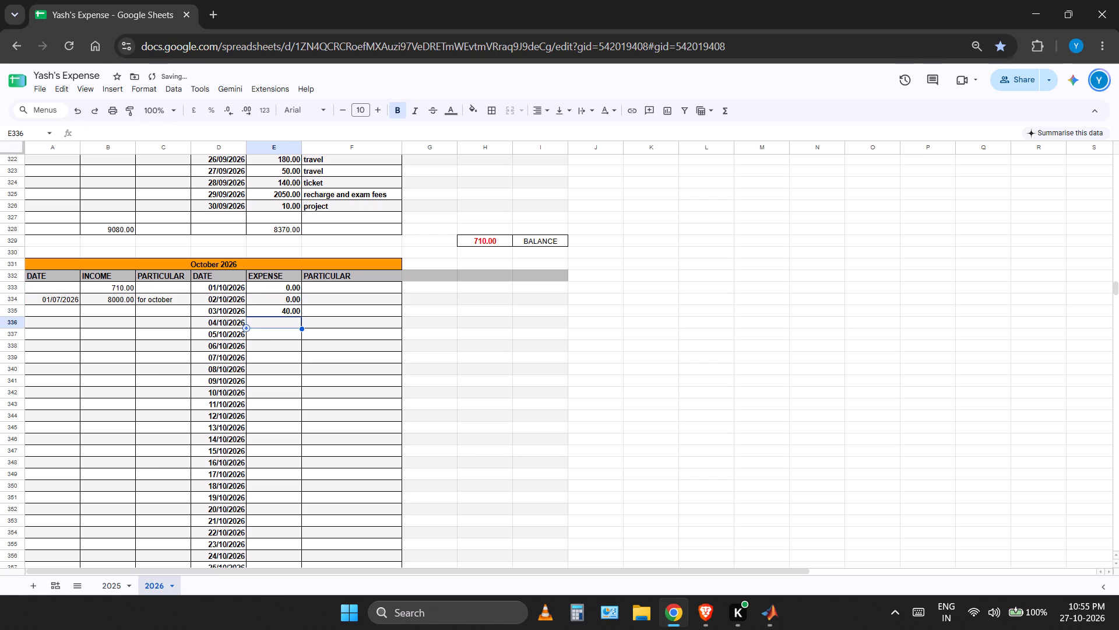
text(60)
key(Down)
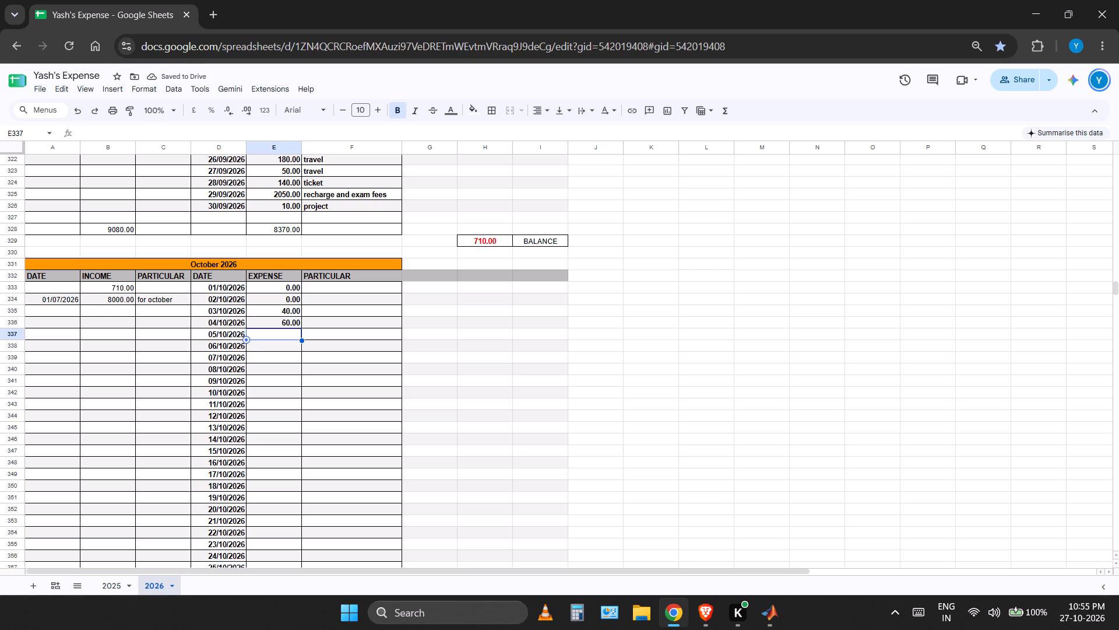
text(200)
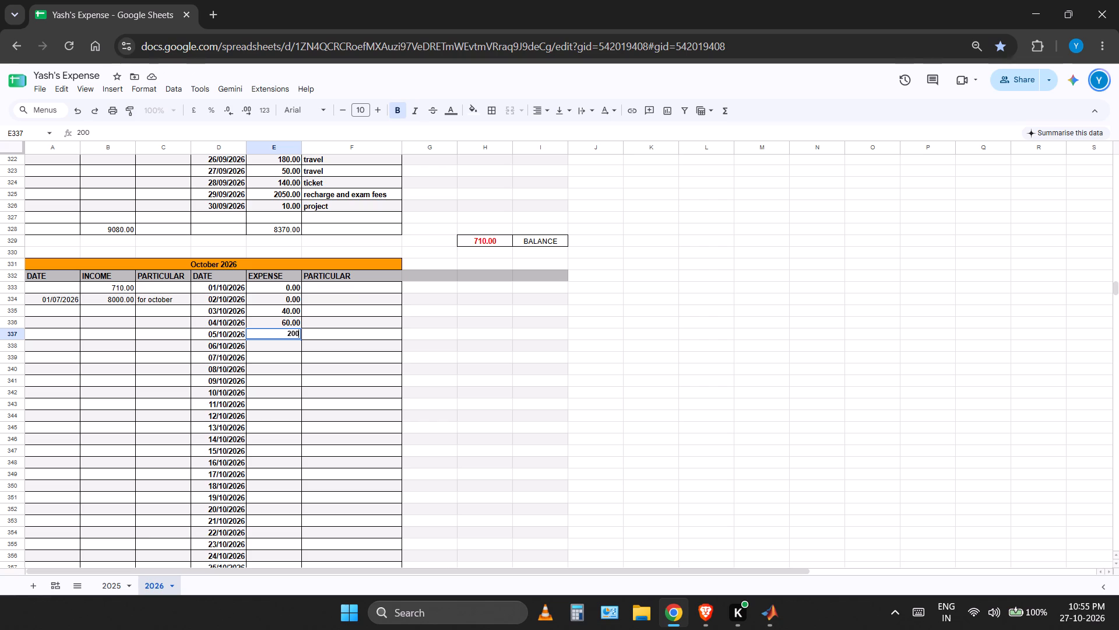
key(Down)
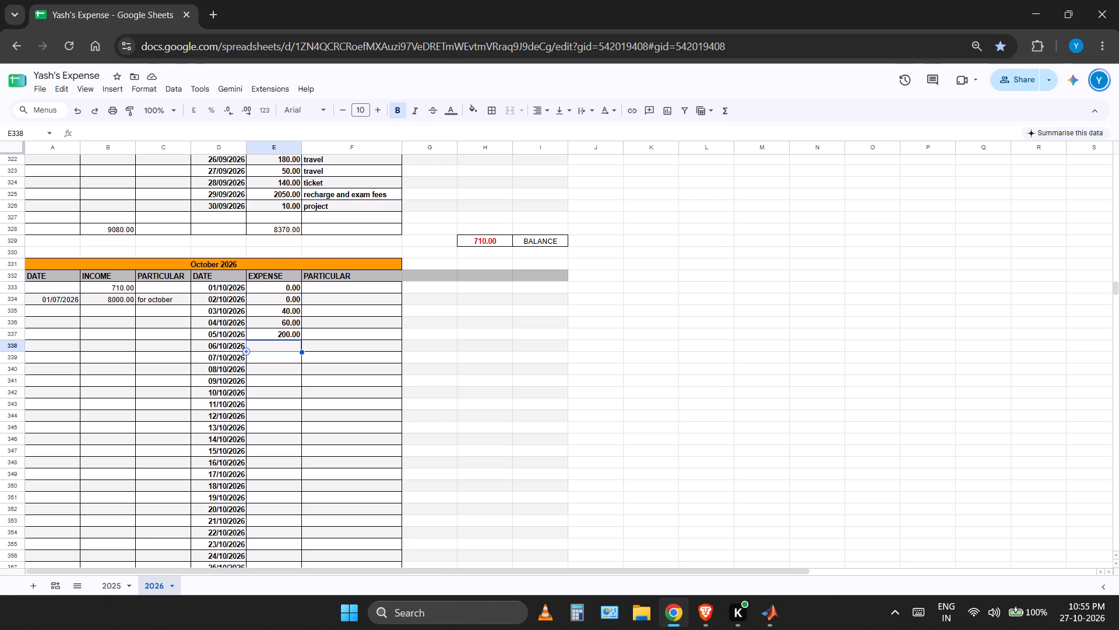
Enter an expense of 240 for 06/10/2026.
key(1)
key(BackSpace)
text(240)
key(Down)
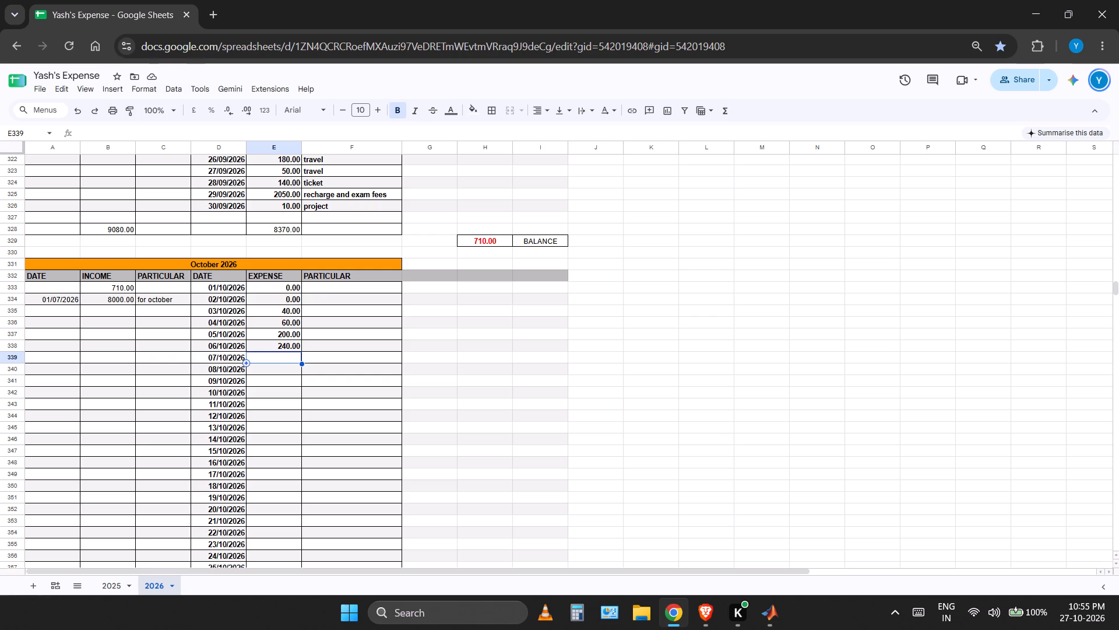
Change the expense for 06/10/2026 to 340.
key(Up)
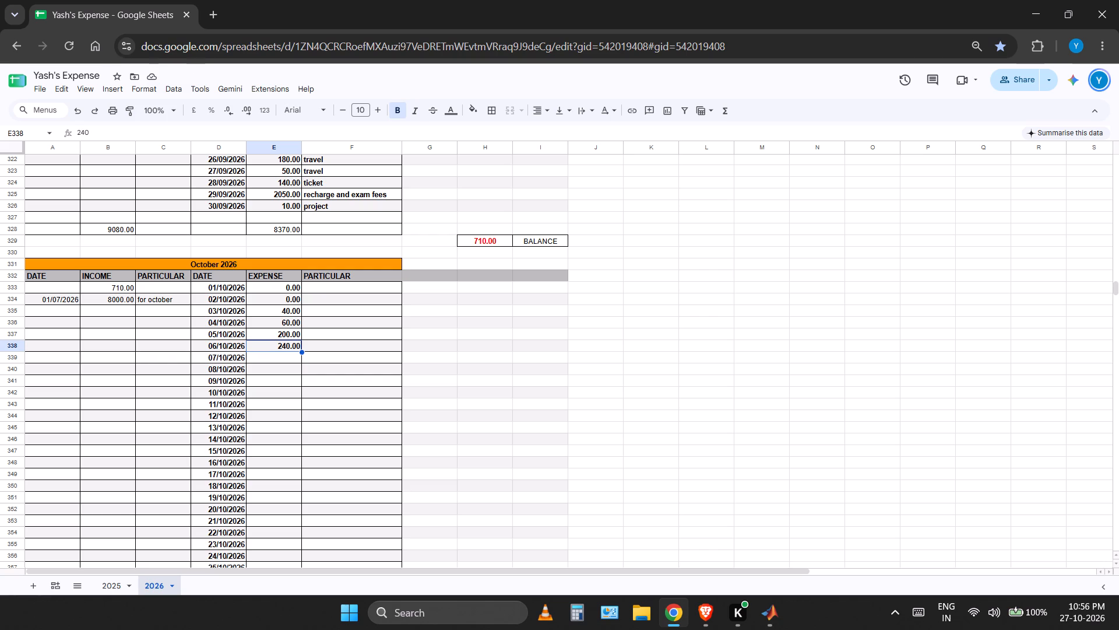
key(Up)
key(Up)
key(Down)
key(Down)
key(Down)
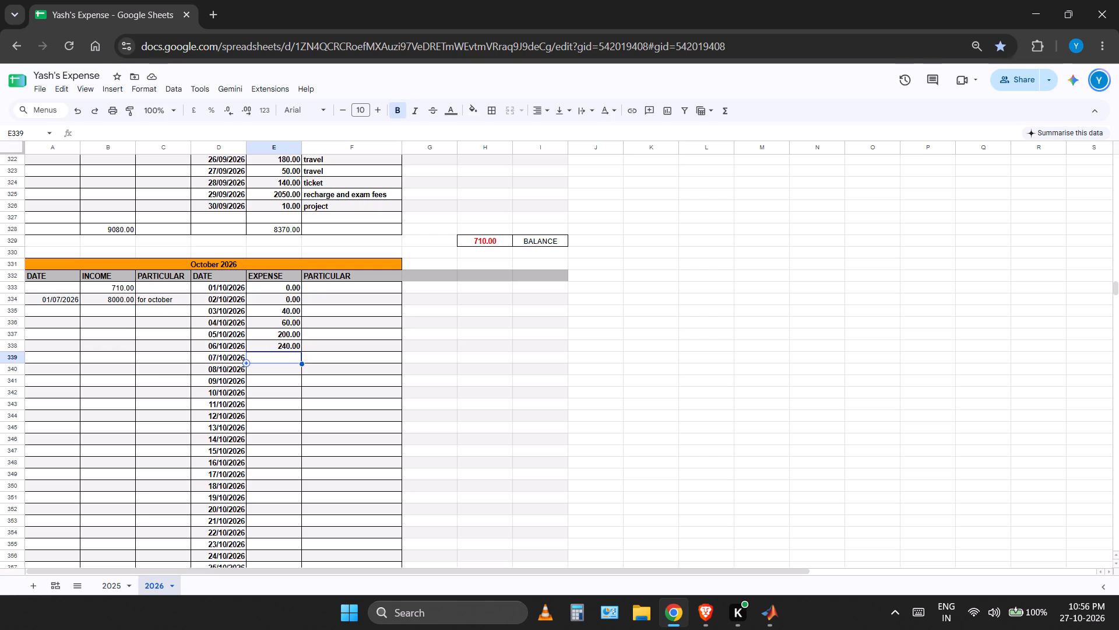
key(Up)
text(340)
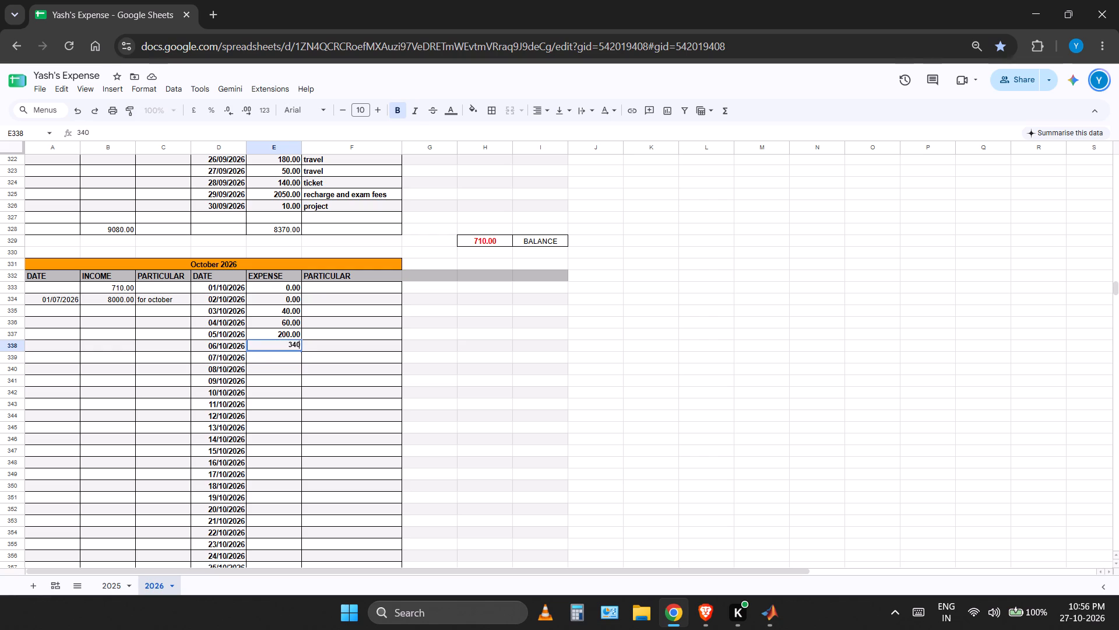
key(Down)
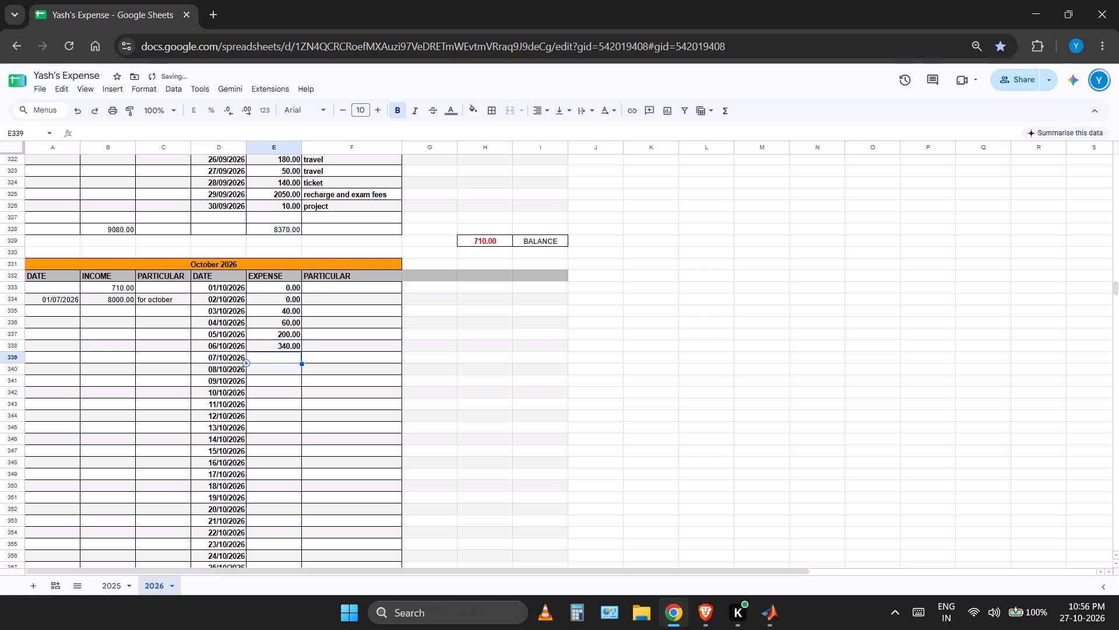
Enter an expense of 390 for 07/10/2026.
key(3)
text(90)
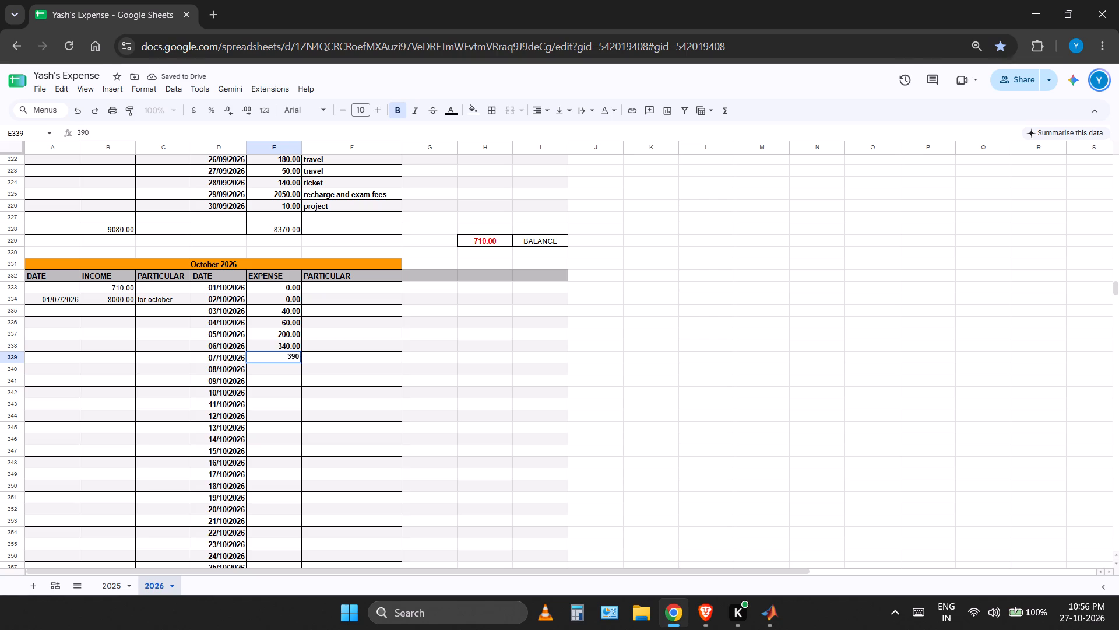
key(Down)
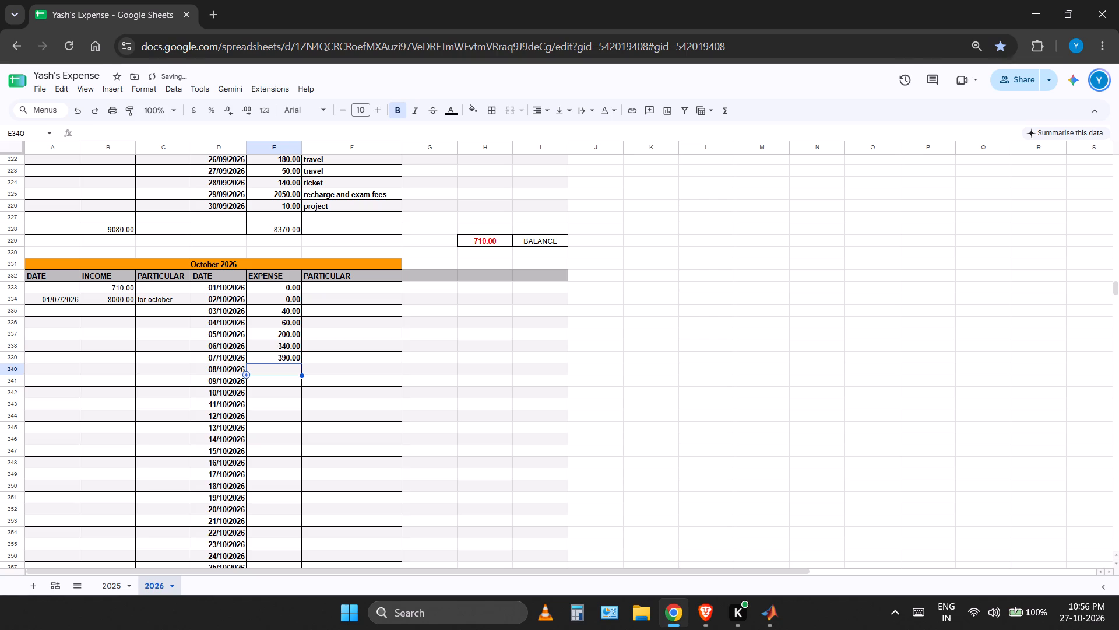
Set the October expenses for 07/10/2026 through 10/10/2026 to 470, 320, 280 and 250.
key(Up)
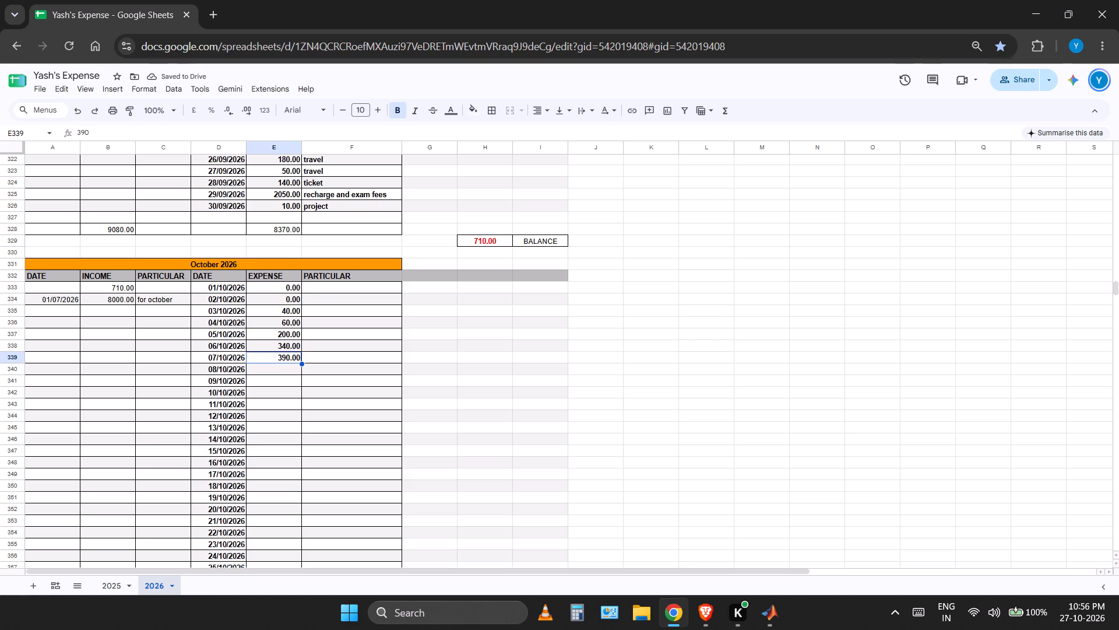
text(470)
key(Down)
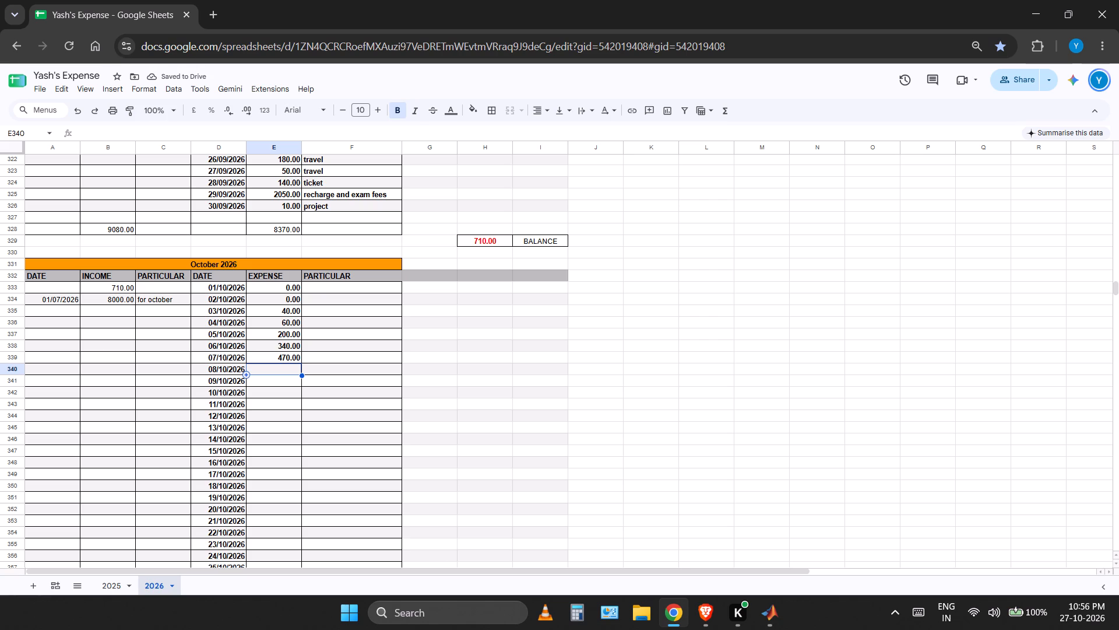
text(320)
key(Down)
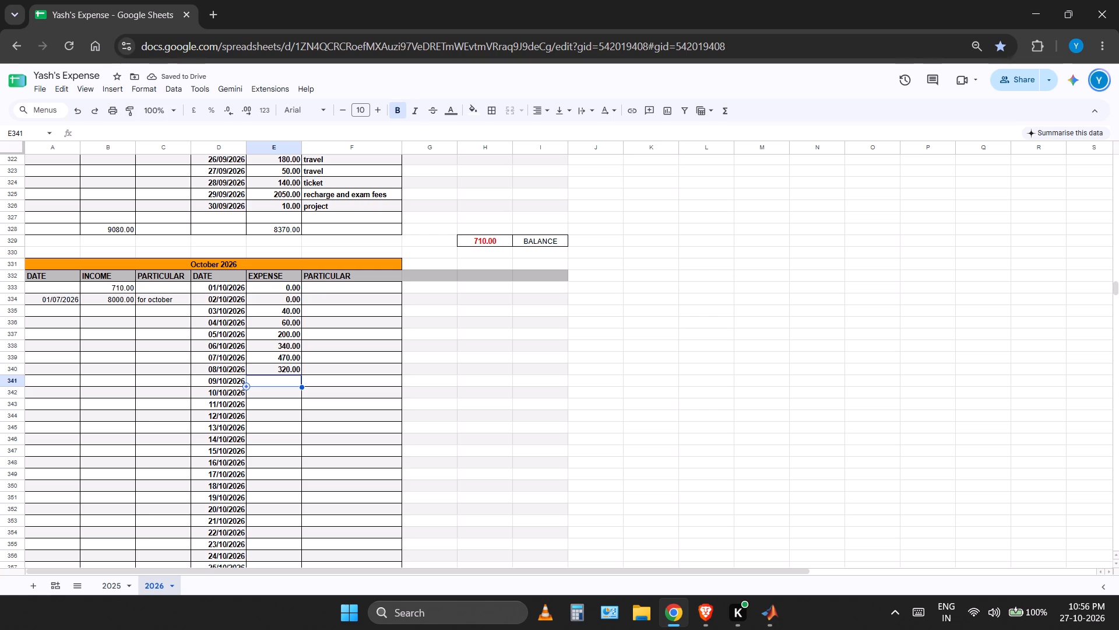
text(280)
key(Down)
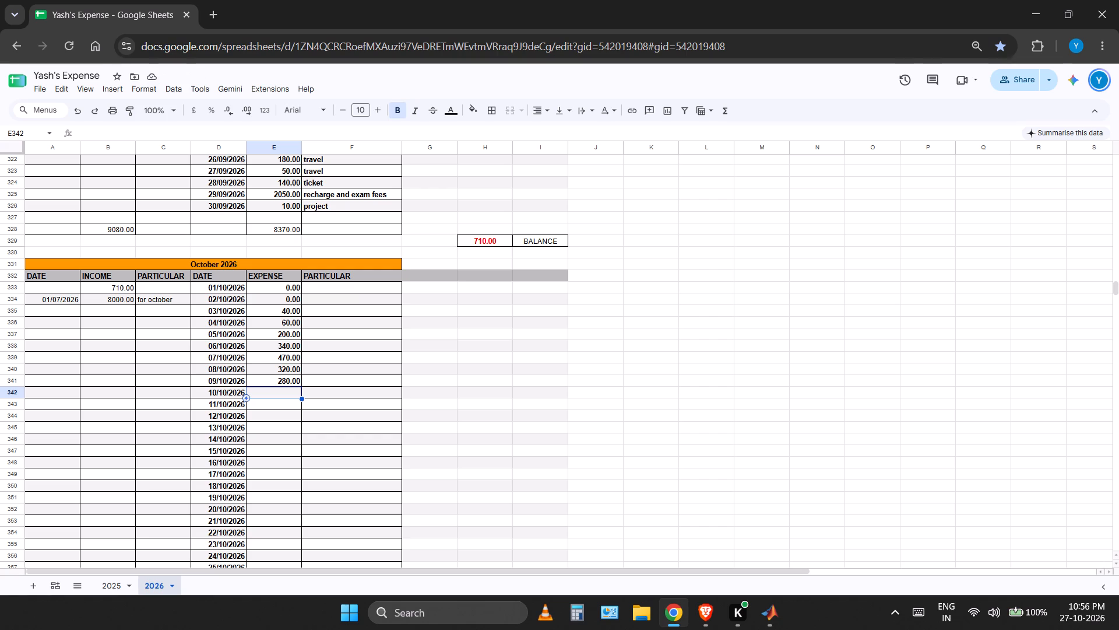
text(250)
key(Down)
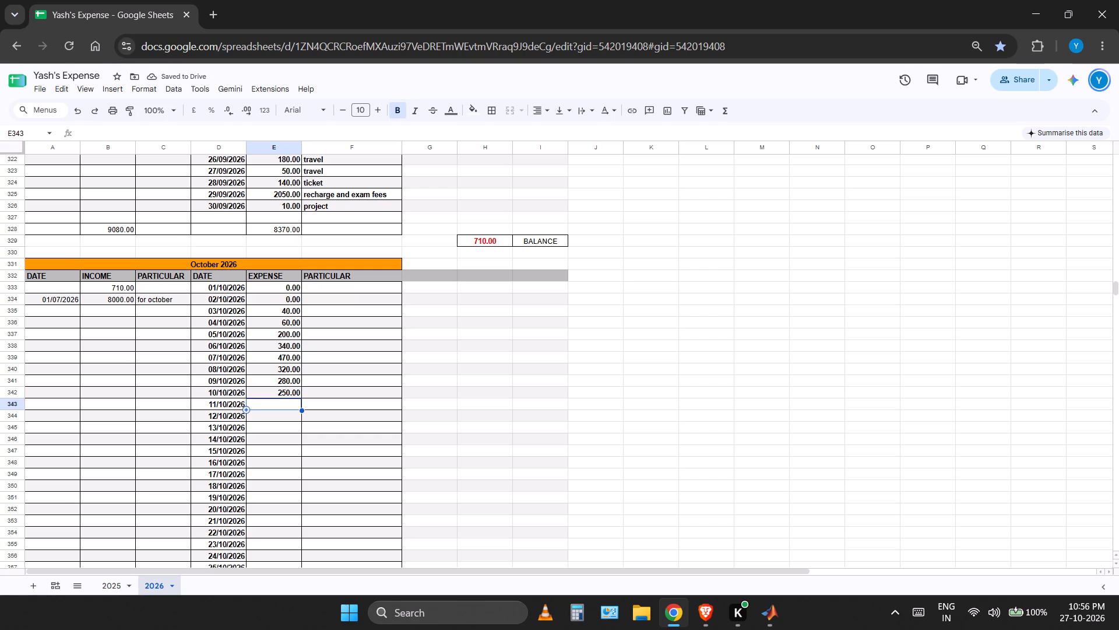
Enter October expenses of 270, 240 and 370 for 11/10/2026 through 13/10/2026.
text(23)
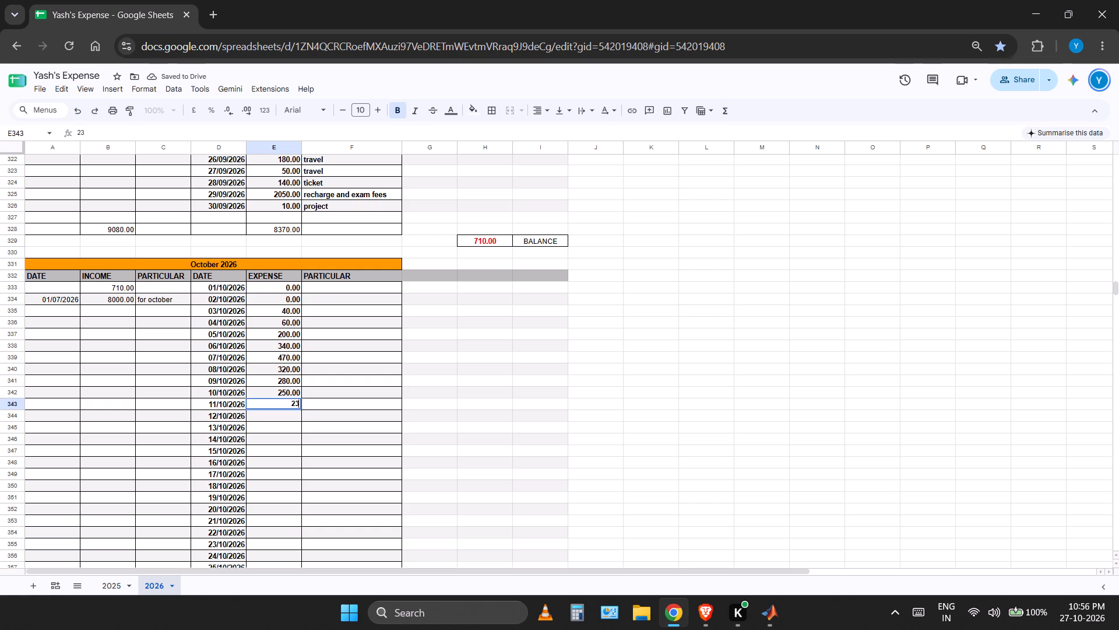
key(BackSpace)
text(70)
key(Down)
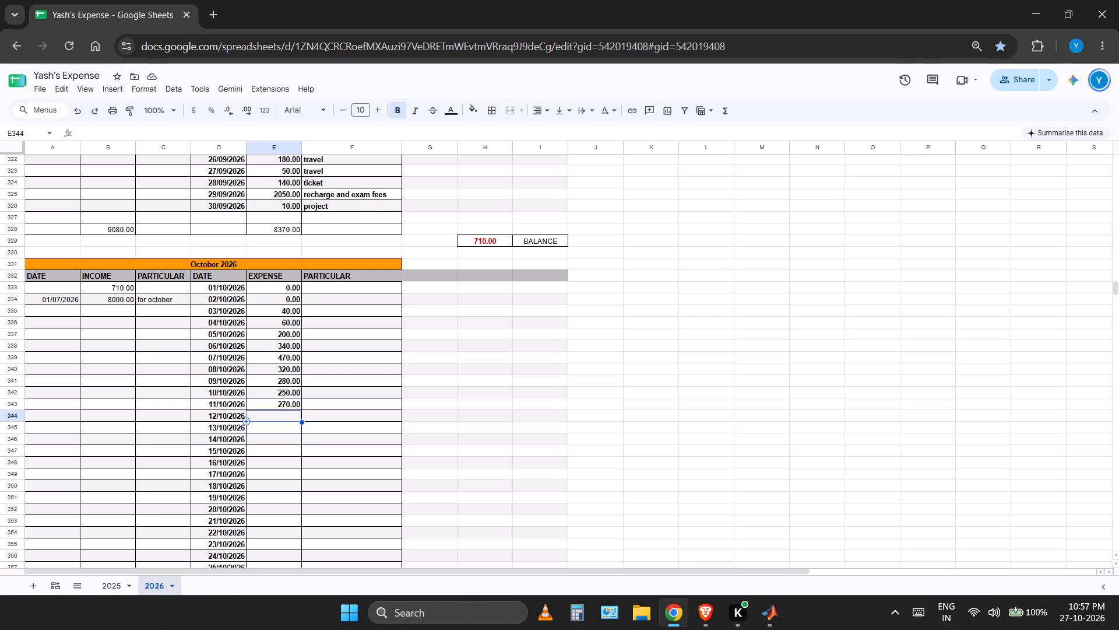
key(2)
text(40)
key(Down)
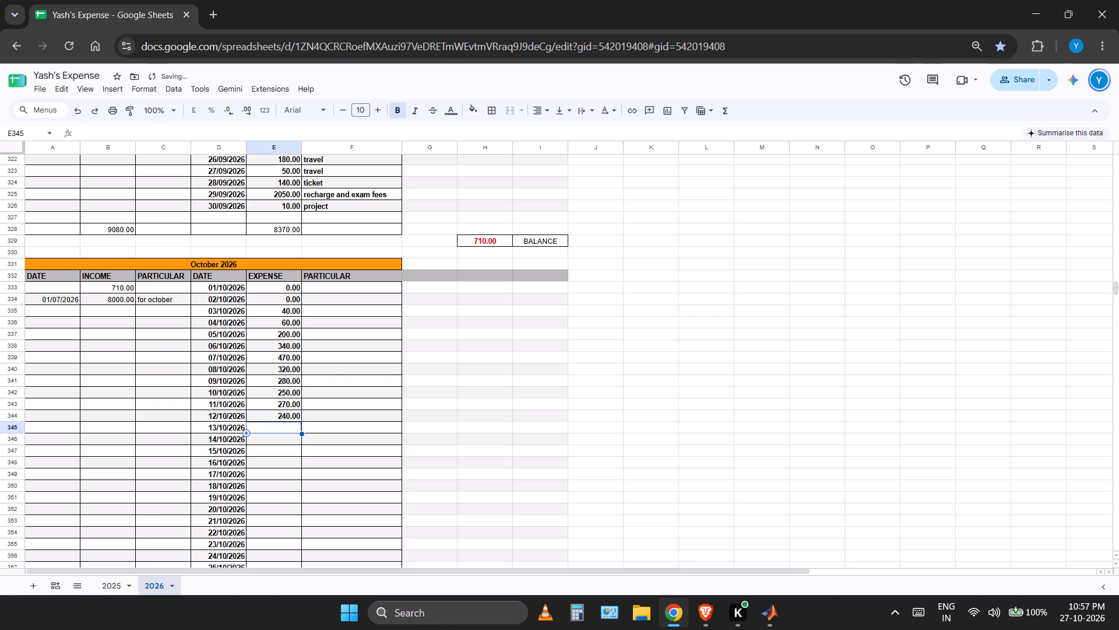
key(2)
key(BackSpace)
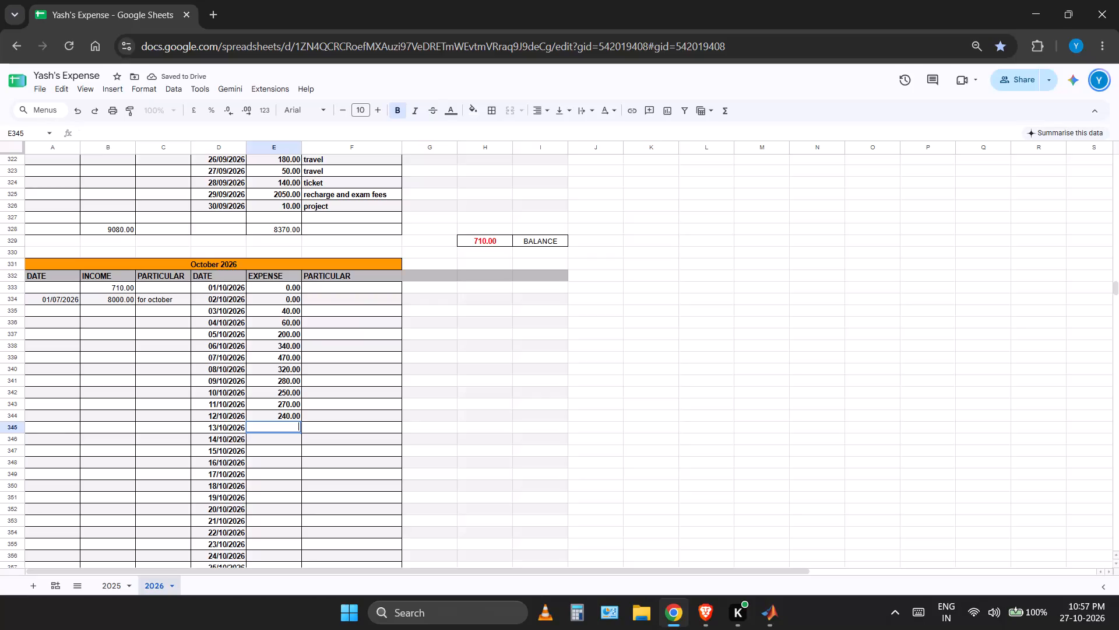
text(37)
key(Right)
key(Left)
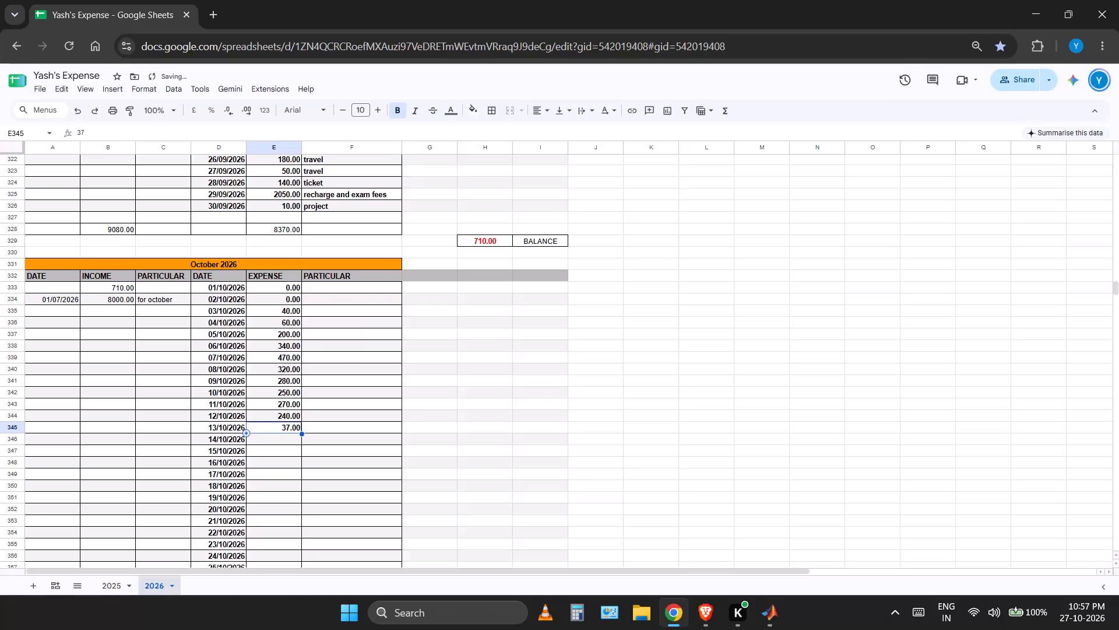
text(370)
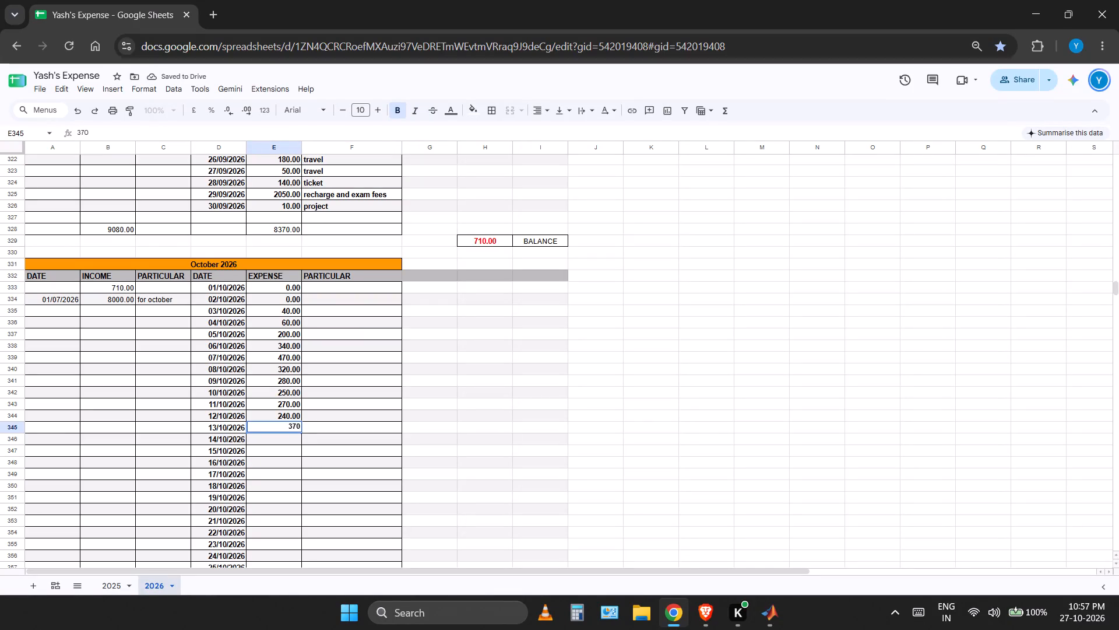
key(Down)
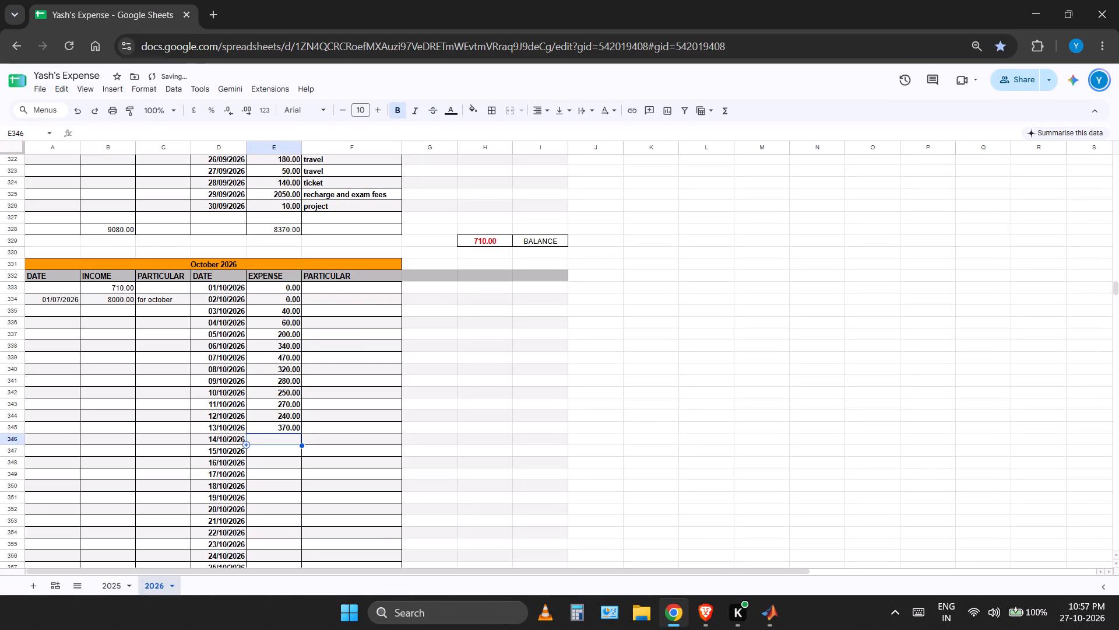
Enter October expenses of 470, 380 and 230 for 14/10/2026 through 16/10/2026.
key(BackSpace)
key(BackSpace)
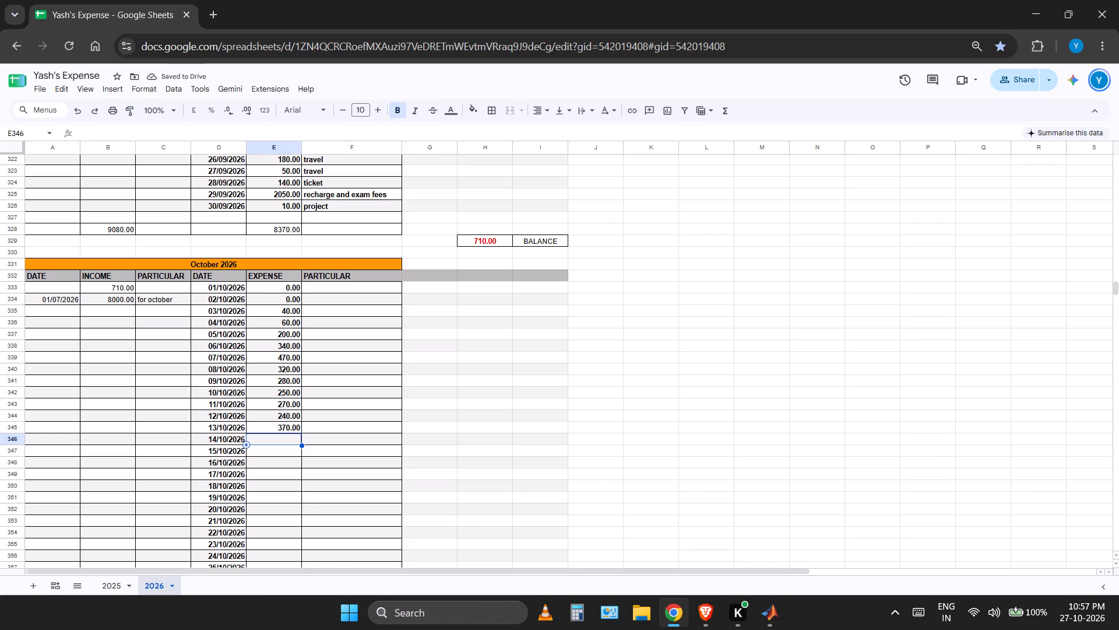
text(470)
key(Down)
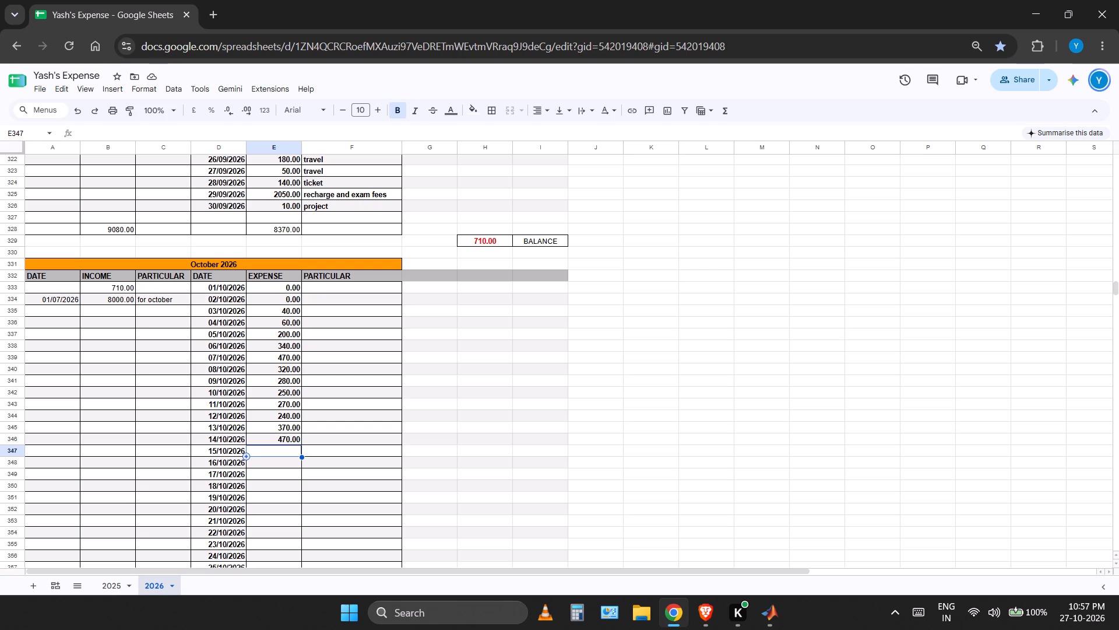
key(3)
text(80)
key(Down)
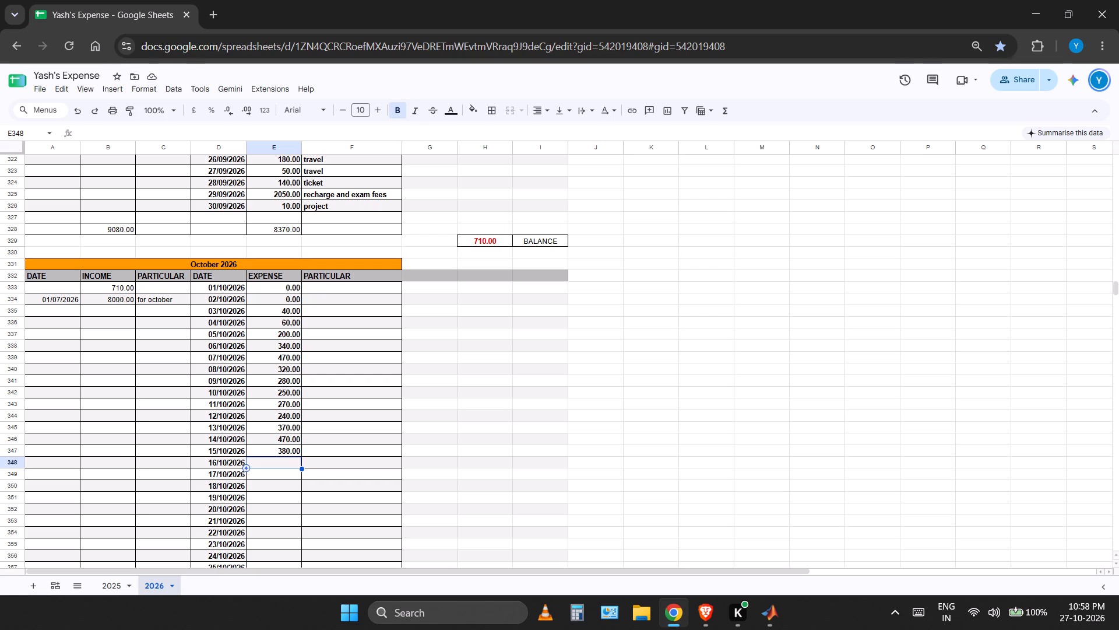
text(230)
key(Down)
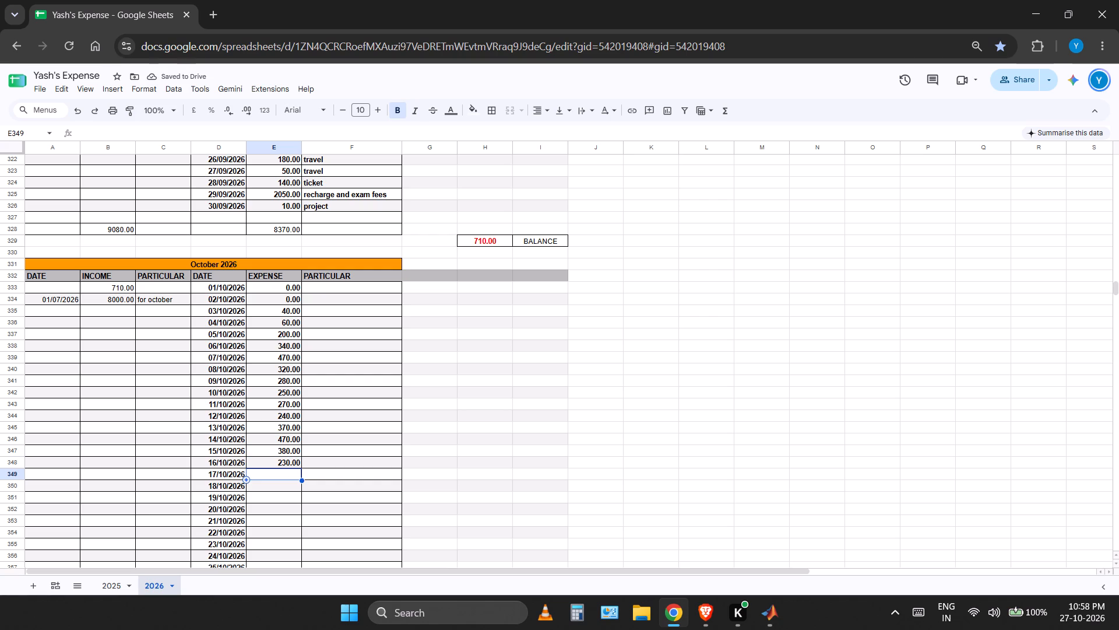
Enter October expenses of 220, 420 and 440 for 17/10/2026 through 19/10/2026.
text(220)
key(Down)
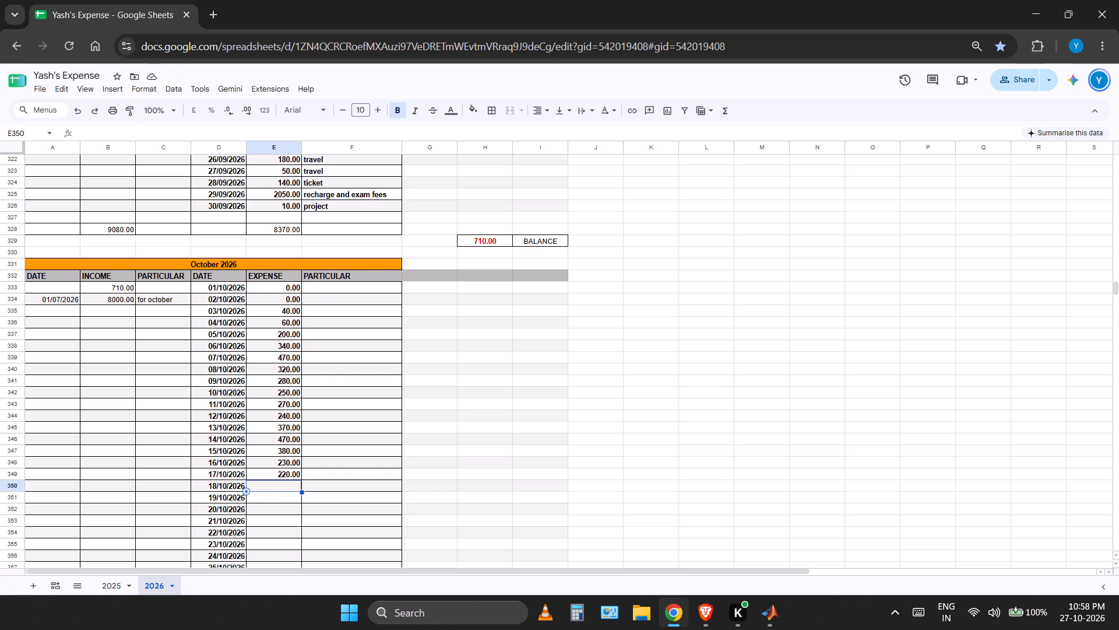
text(420)
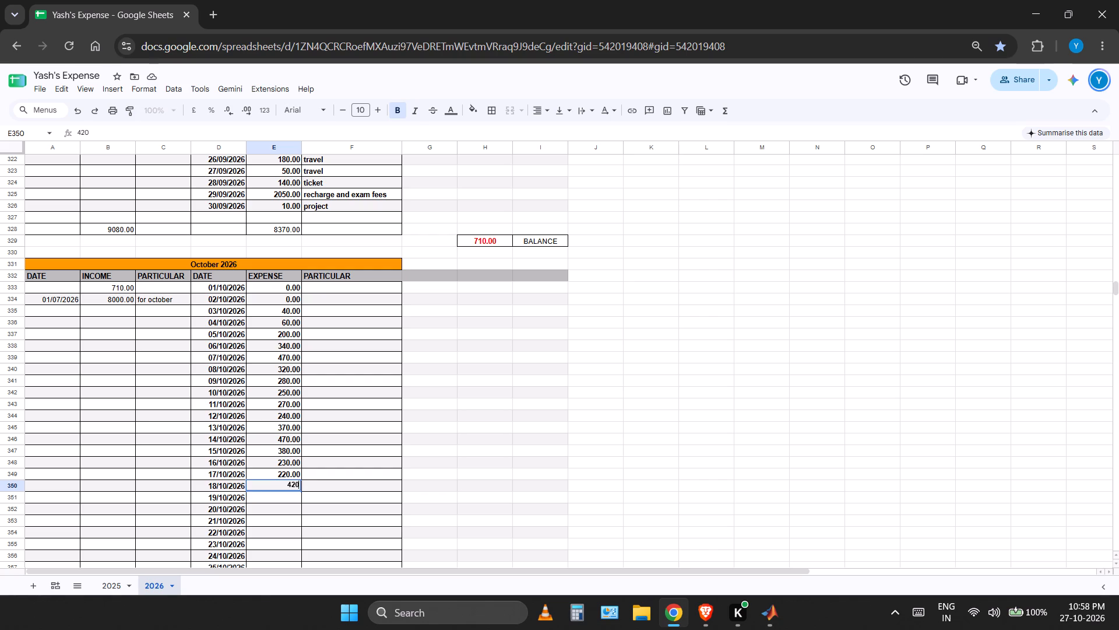
key(Down)
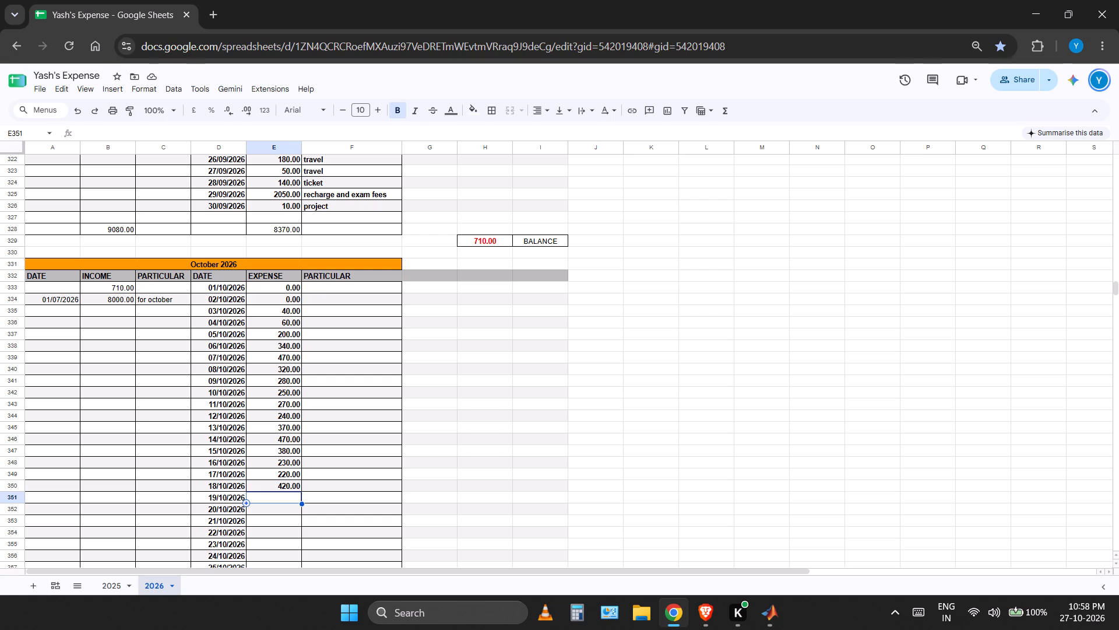
text(440)
key(Down)
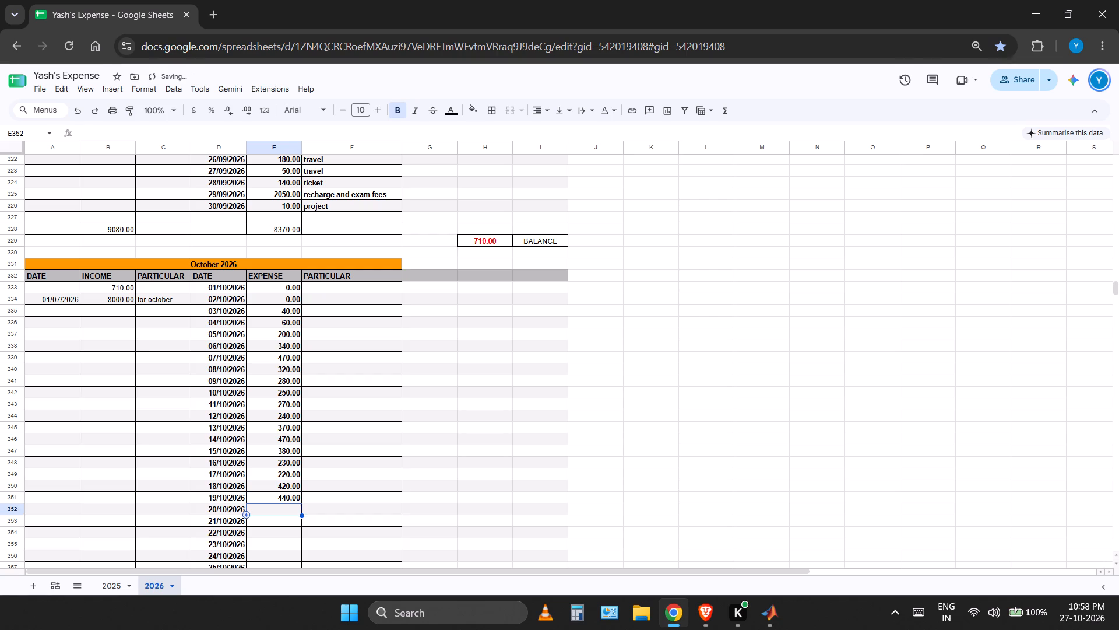
Enter "t" as the particular of the 19/10/2026 expense in the October table.
key(Up)
key(Right)
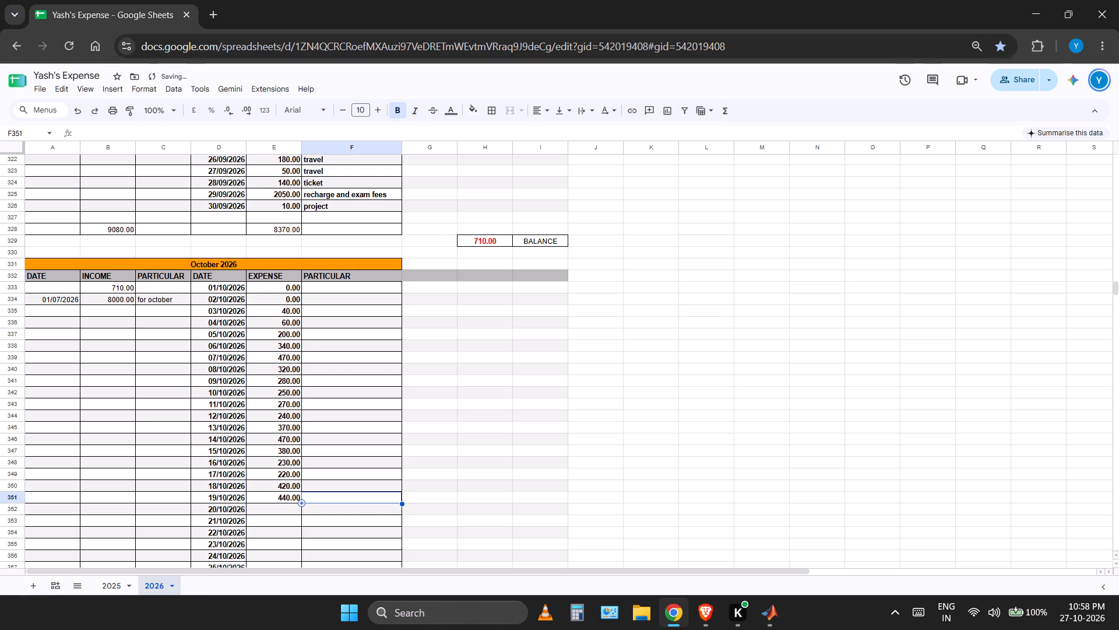
key(t)
key(Down)
Enter October expenses of 230, 340 and 270 for 20/10/2026 through 22/10/2026.
key(Left)
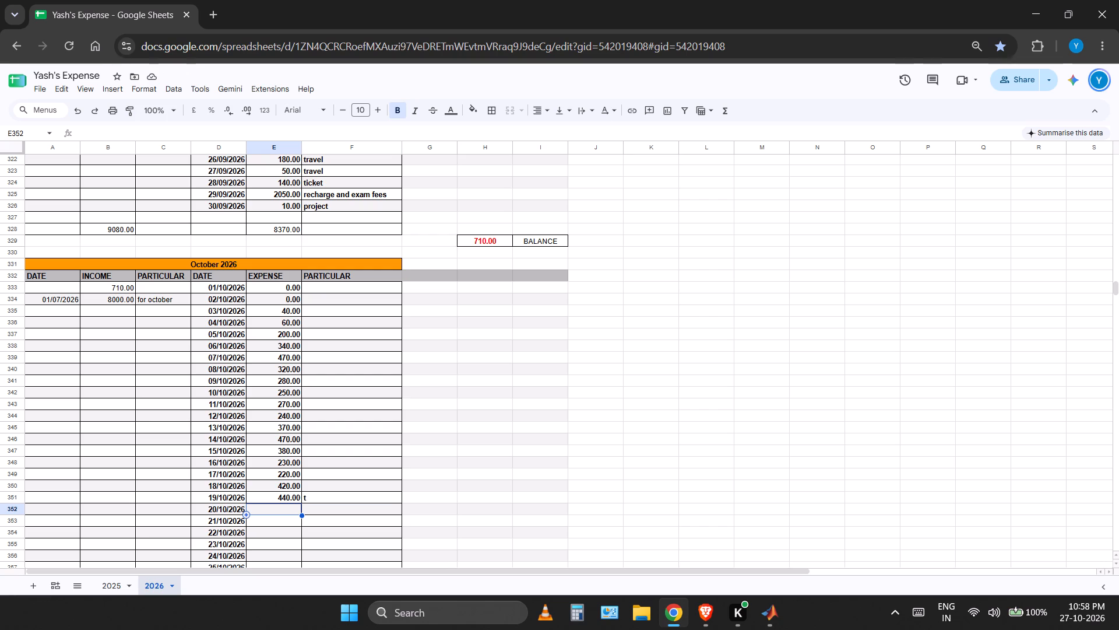
text(230)
key(Down)
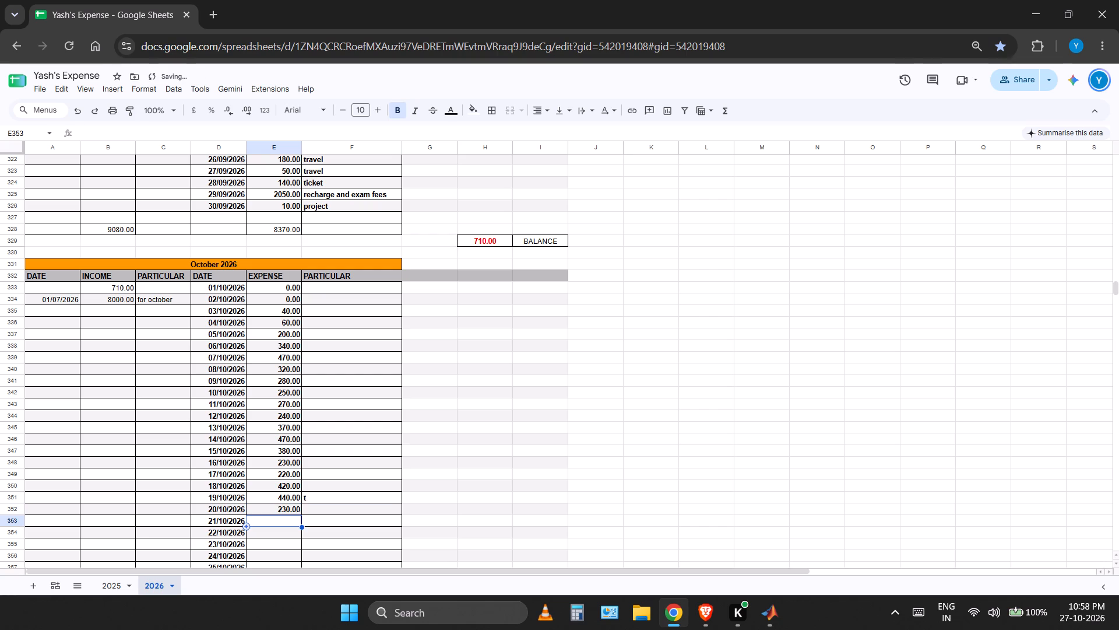
scroll(166, 274, down, 3)
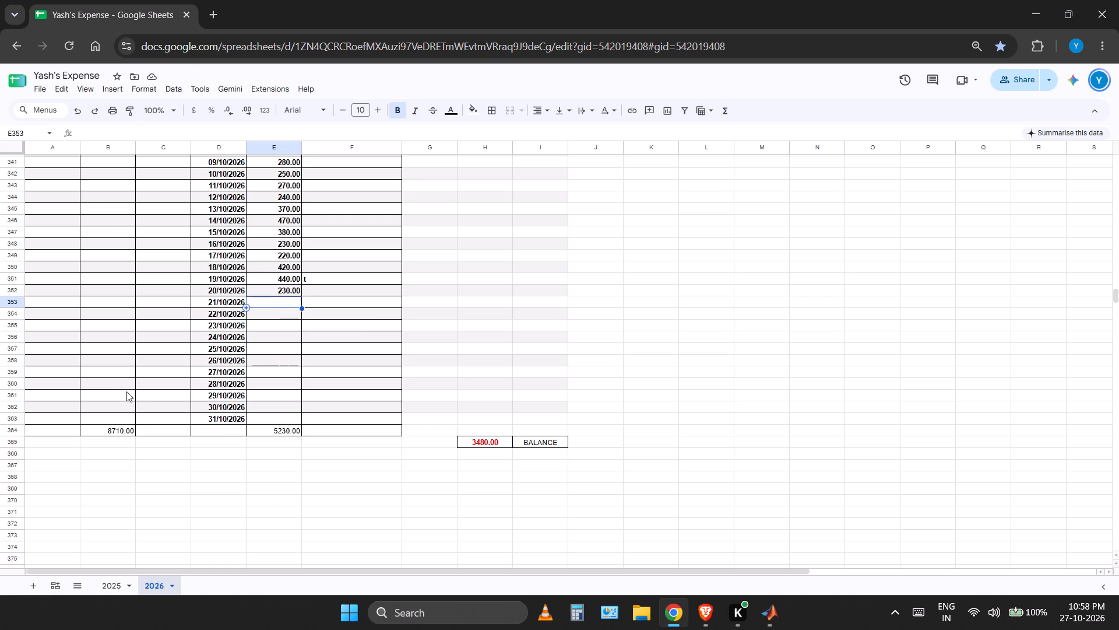
text(340)
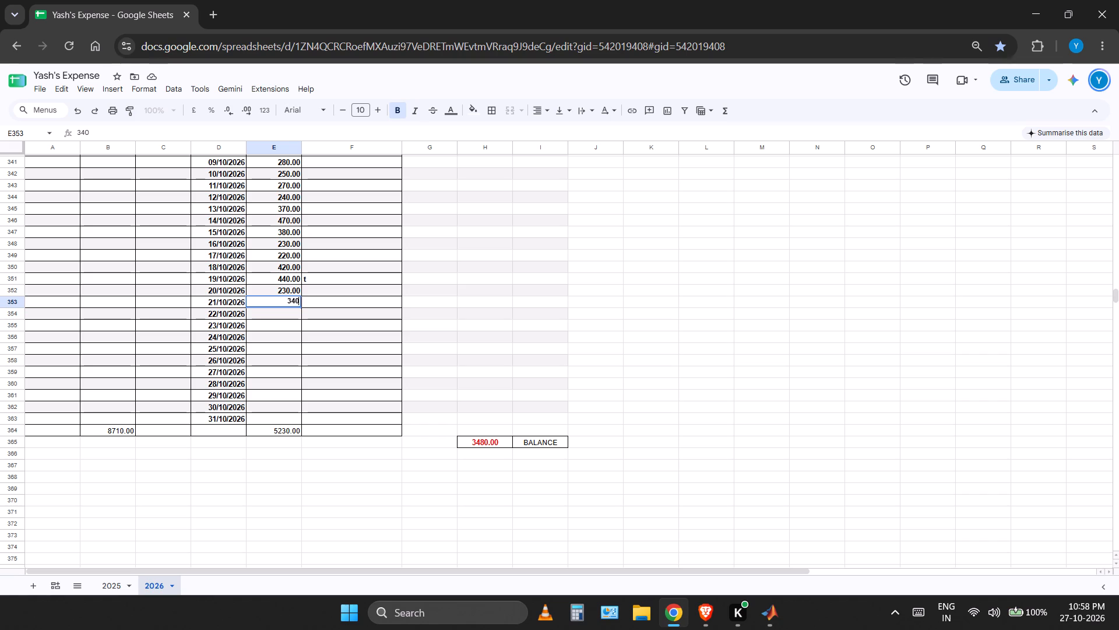
key(Down)
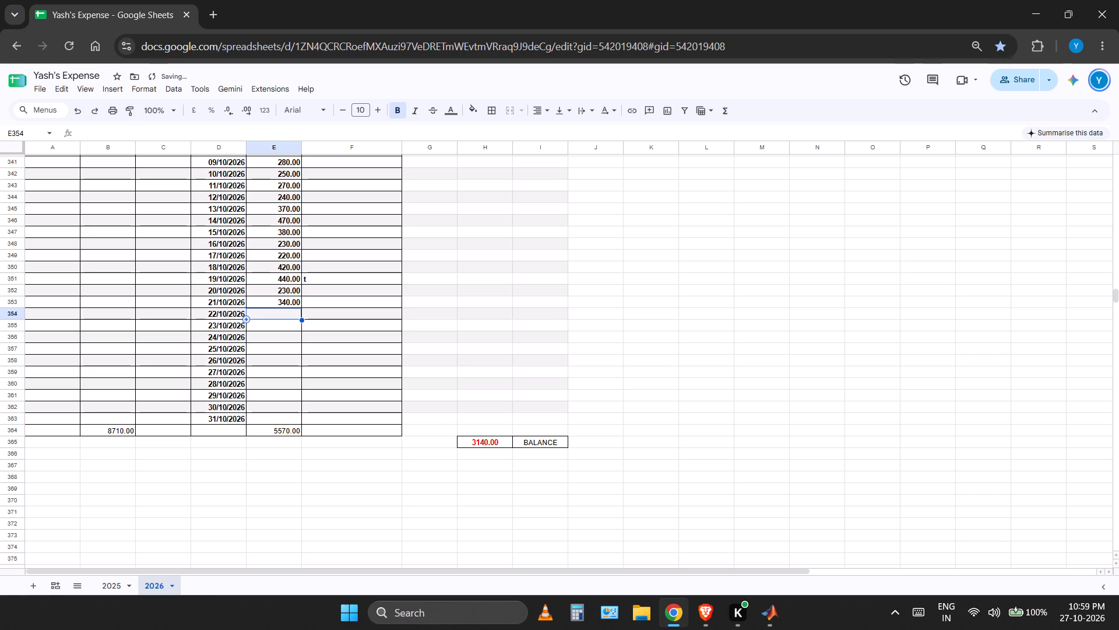
text(270)
key(Down)
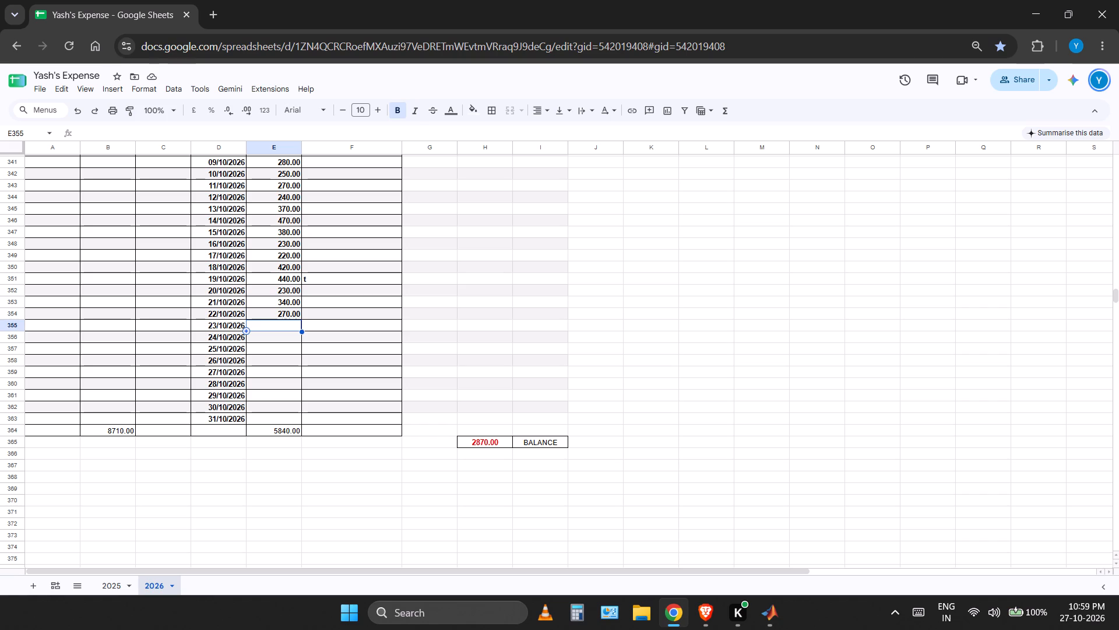
Enter October expenses of 250, 220, 240 and 260 for 23/10/2026 through 26/10/2026.
key(2)
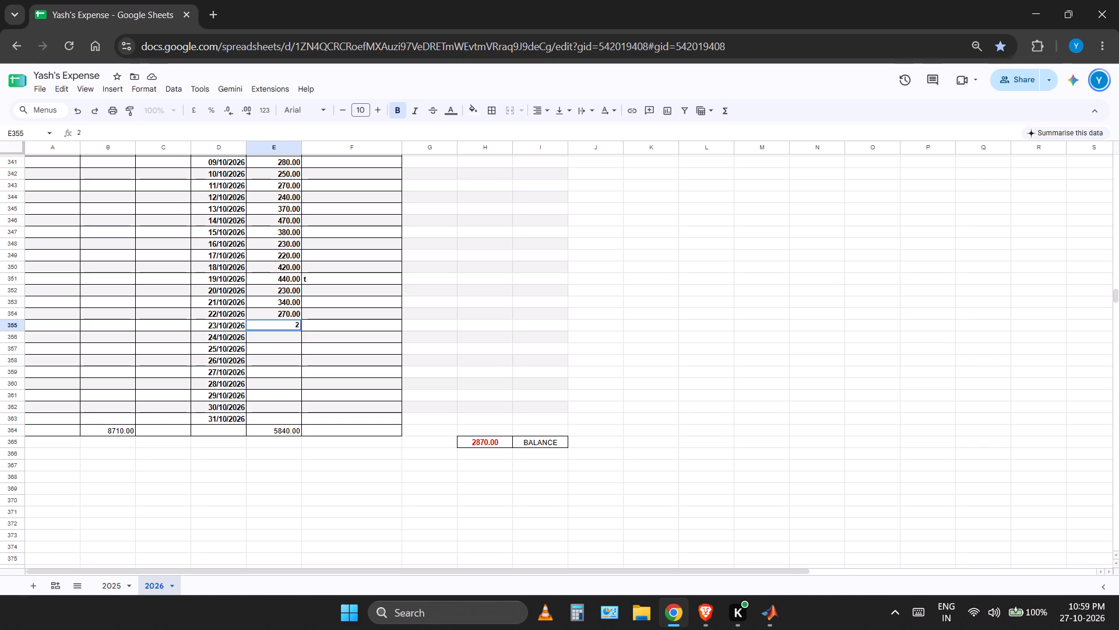
text(50)
key(Down)
text(220)
key(Down)
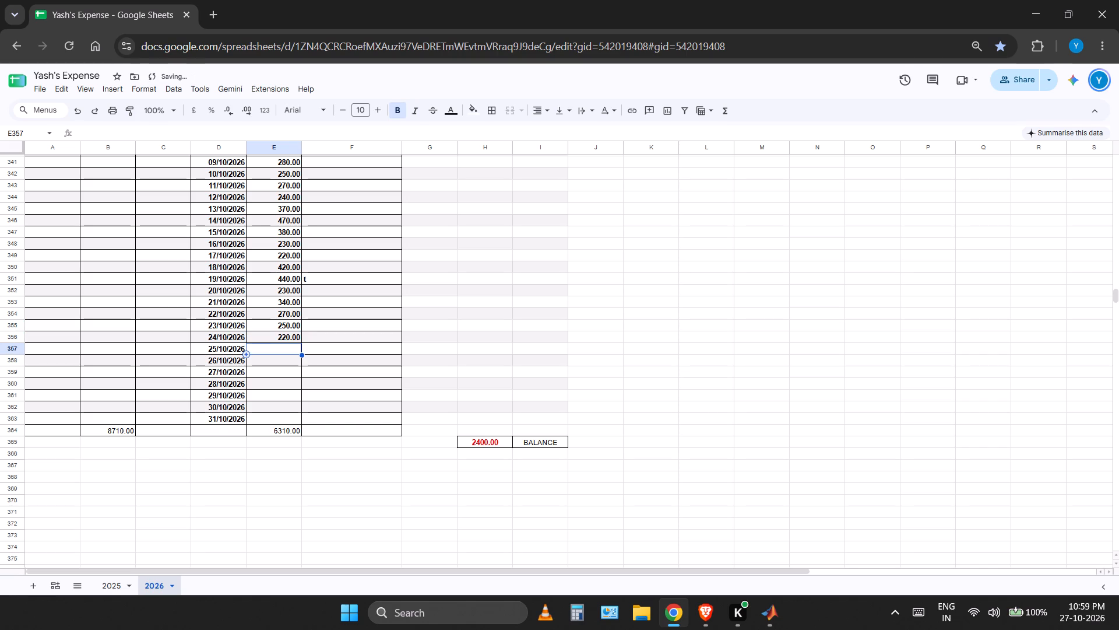
text(240)
key(Down)
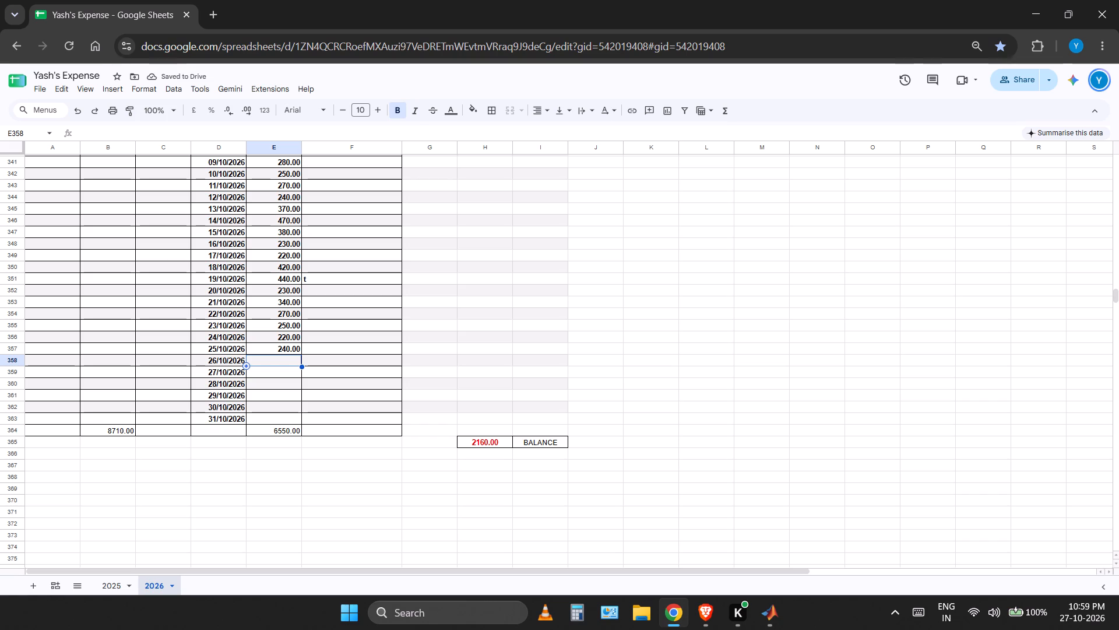
text(260)
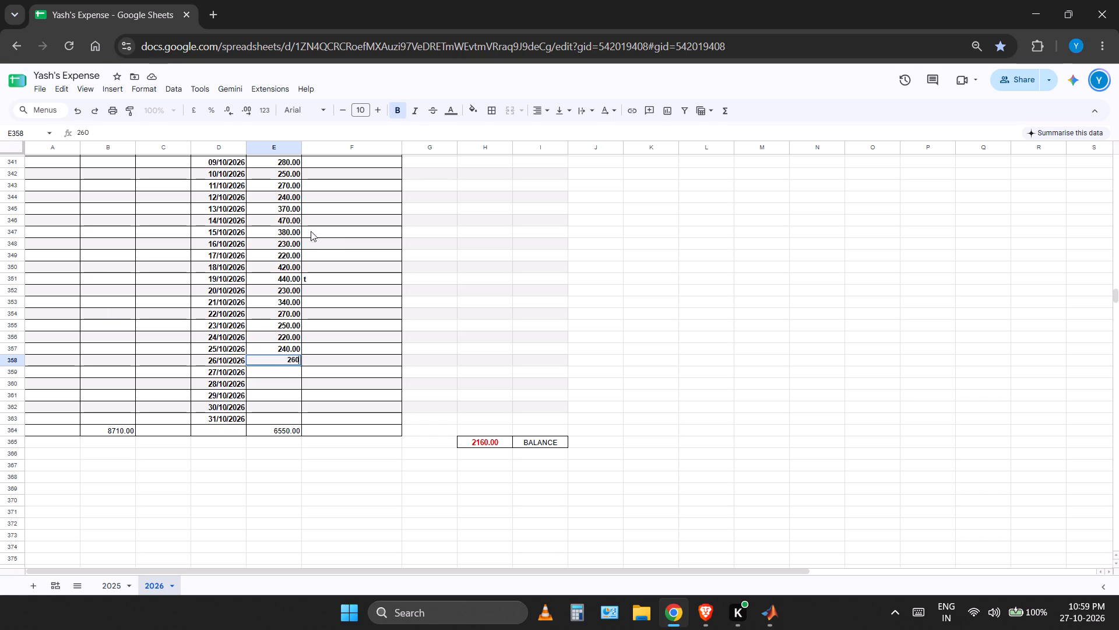
Change the October expenses to 350 for 10/10/2026 and 380 for 09/10/2026.
scroll(291, 218, up, 1)
click(284, 242)
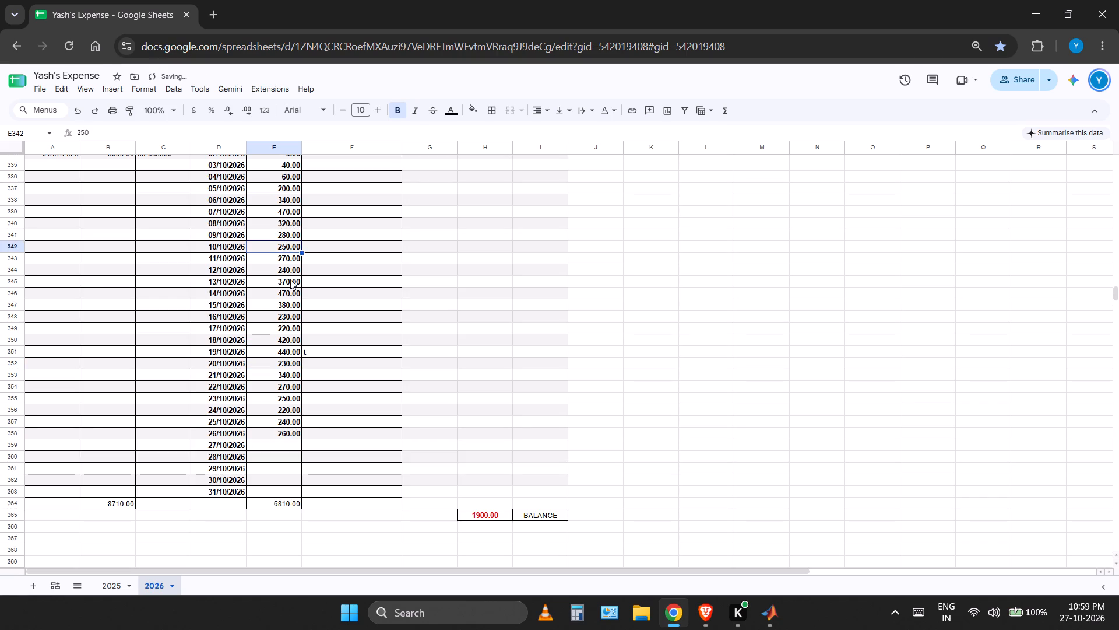
text(350)
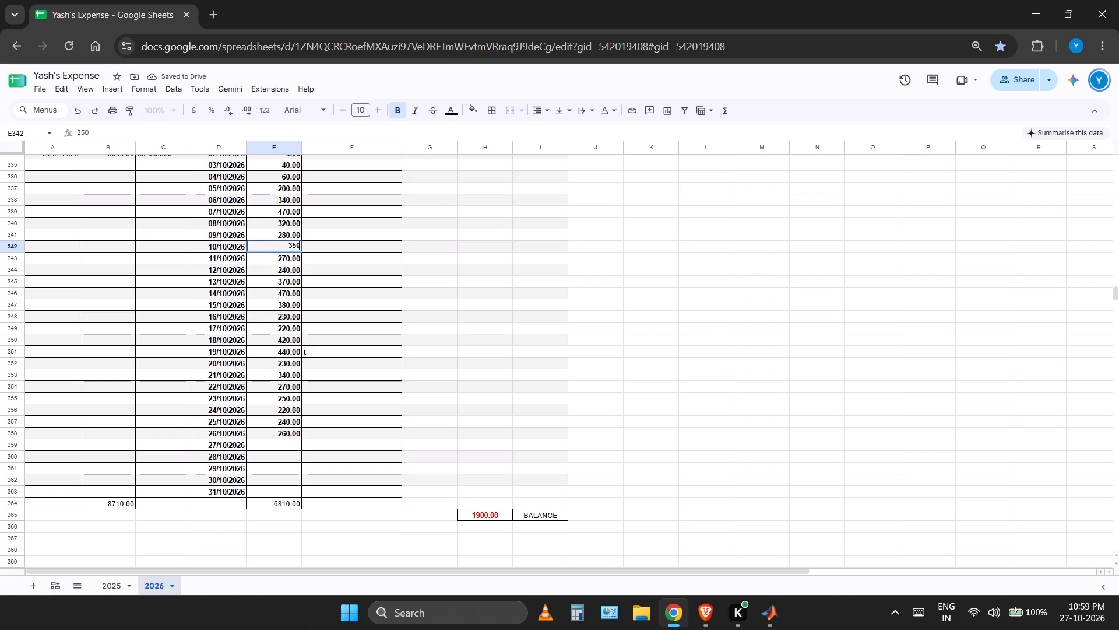
key(Up)
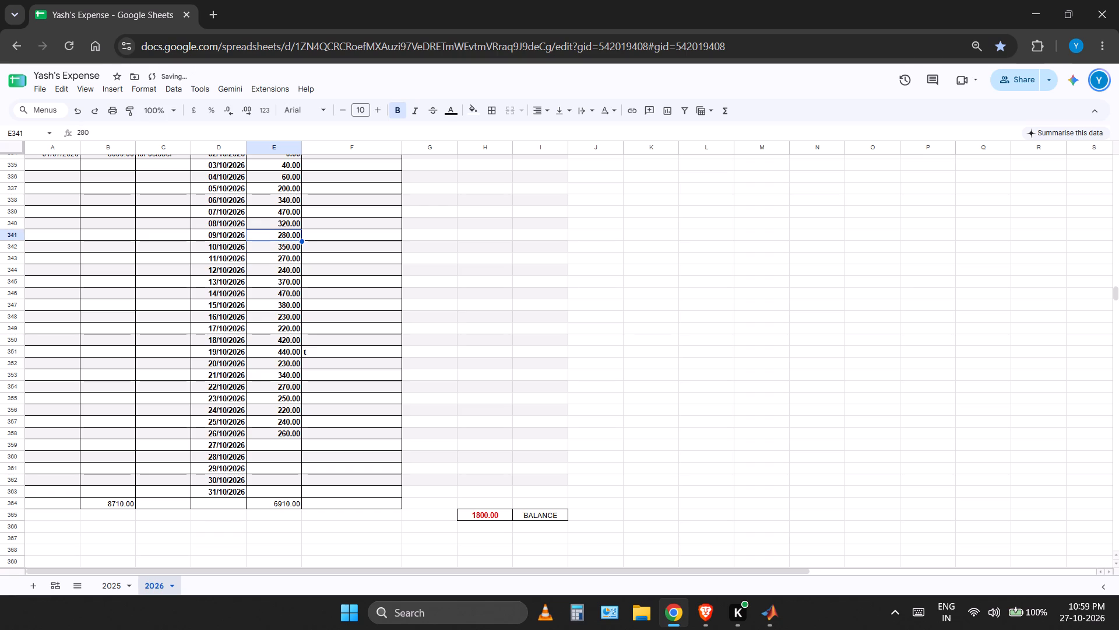
text(380)
key(Up)
Change the 05/10/2026 expense to 360.
key(Up)
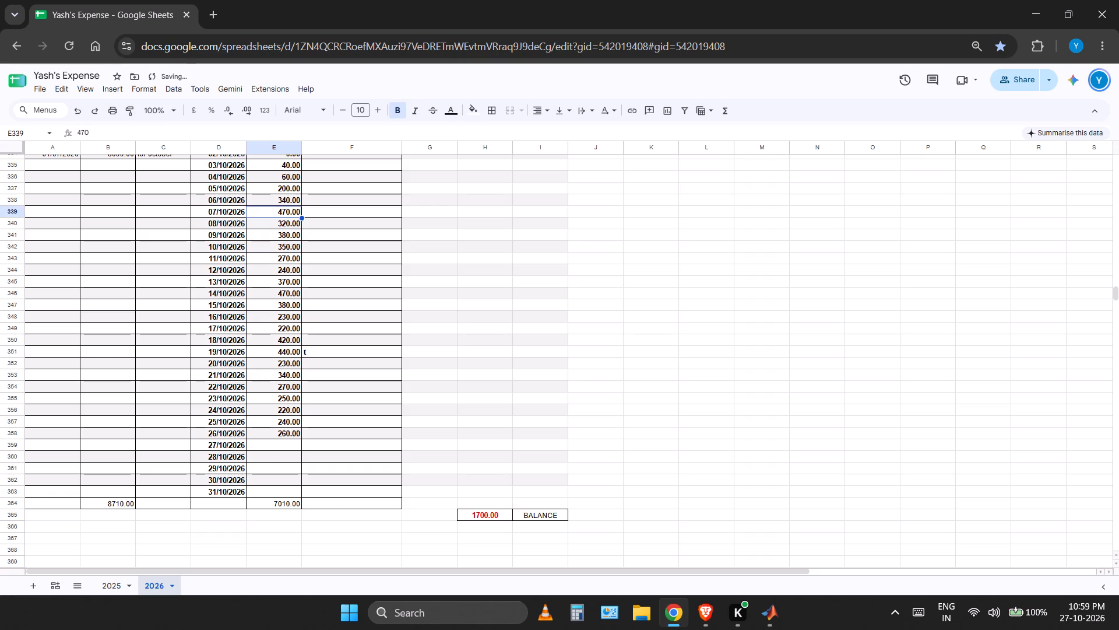
key(Up)
key(Up)
text(360)
key(Down)
Change the 14/10/2026 expense to 590.
key(Down)
key(Down)
key(Down)
key(Down)
key(Down)
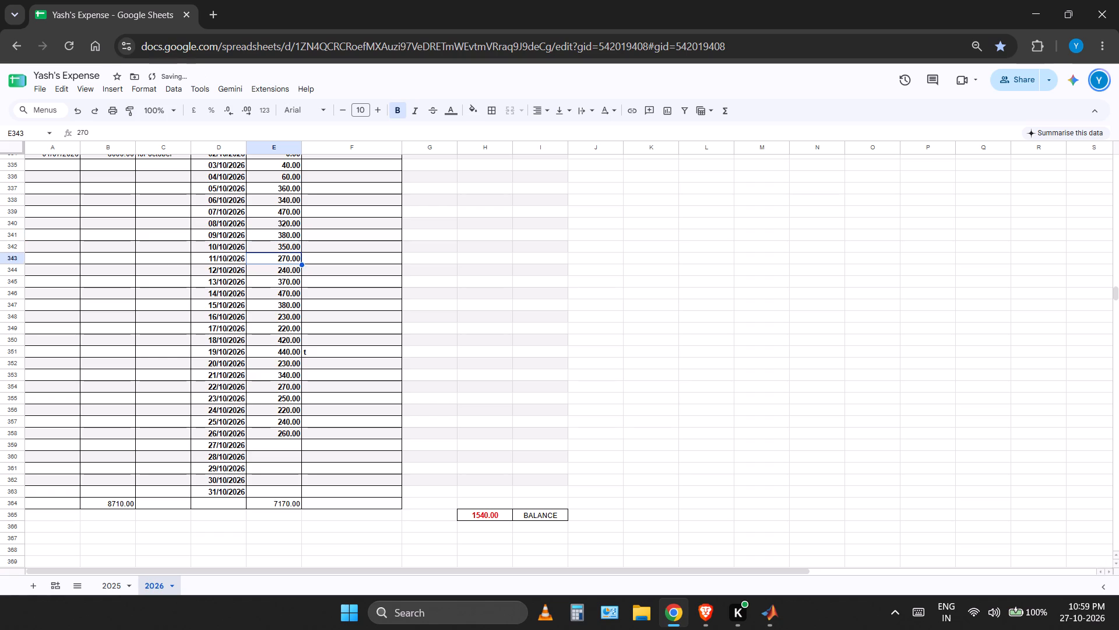
key(Down)
key(Down)
key(Down)
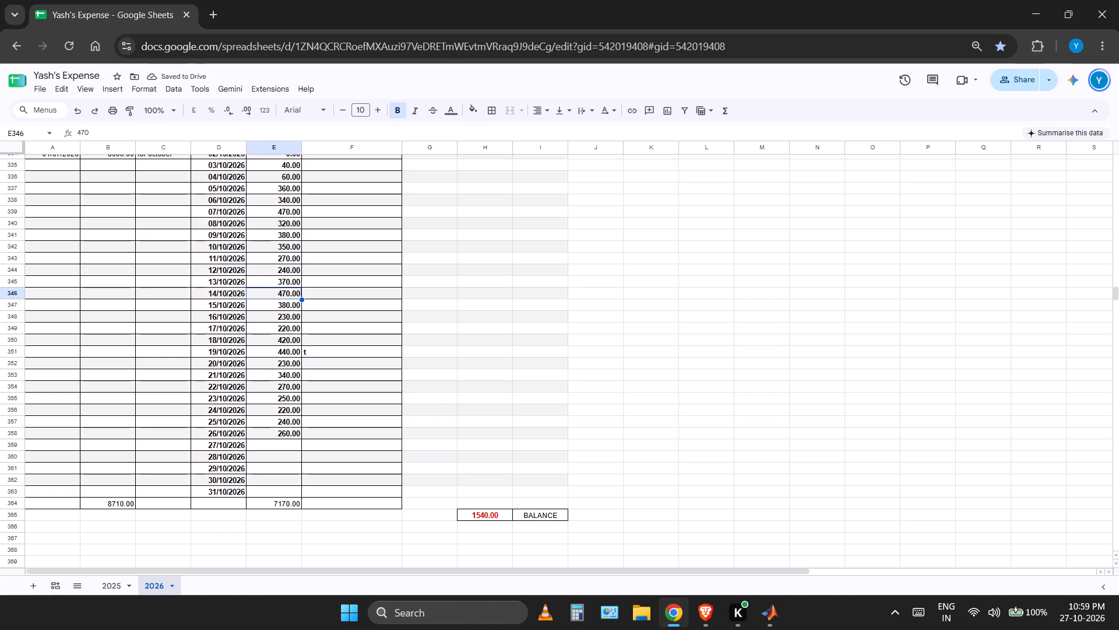
text(590)
key(Down)
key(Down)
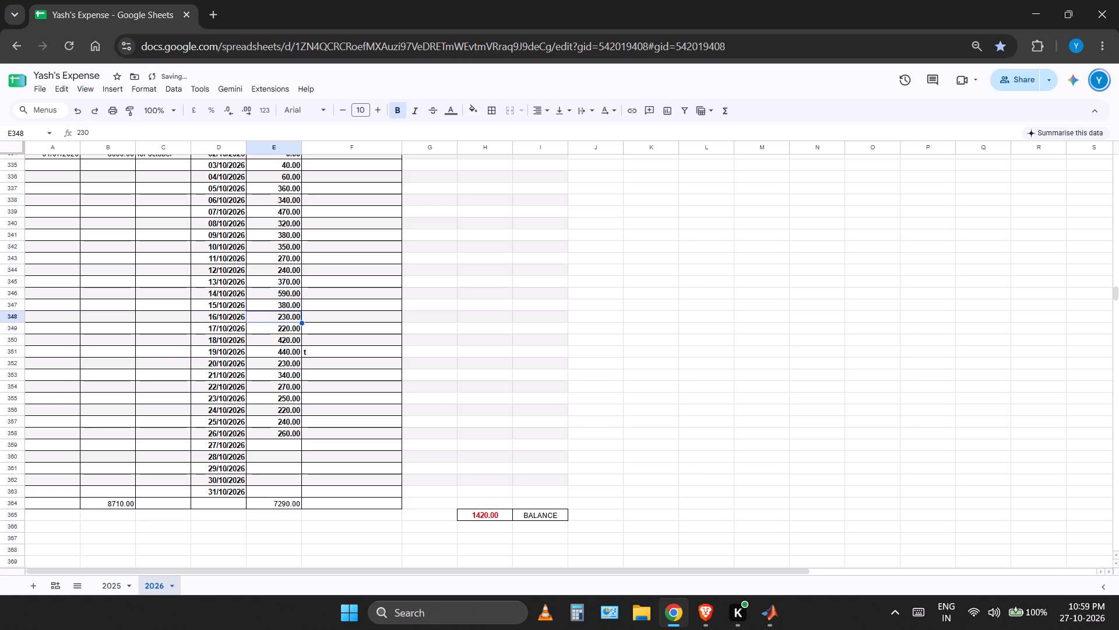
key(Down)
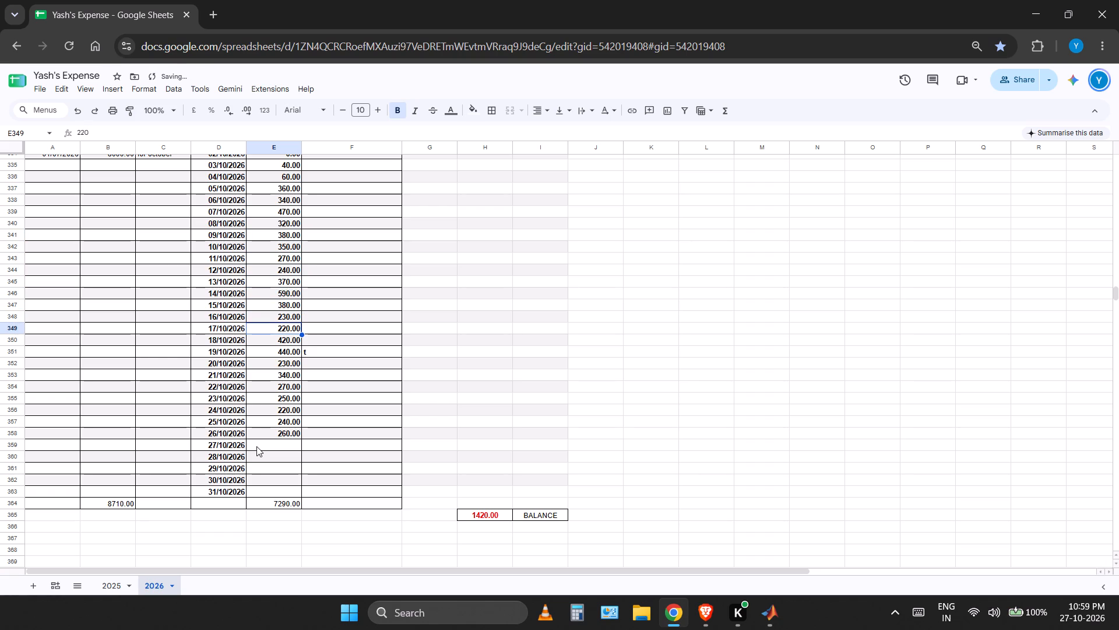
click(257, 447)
Enter "mess,xerox" as the particular of the 05/10/2026 expense in the October table.
click(363, 343)
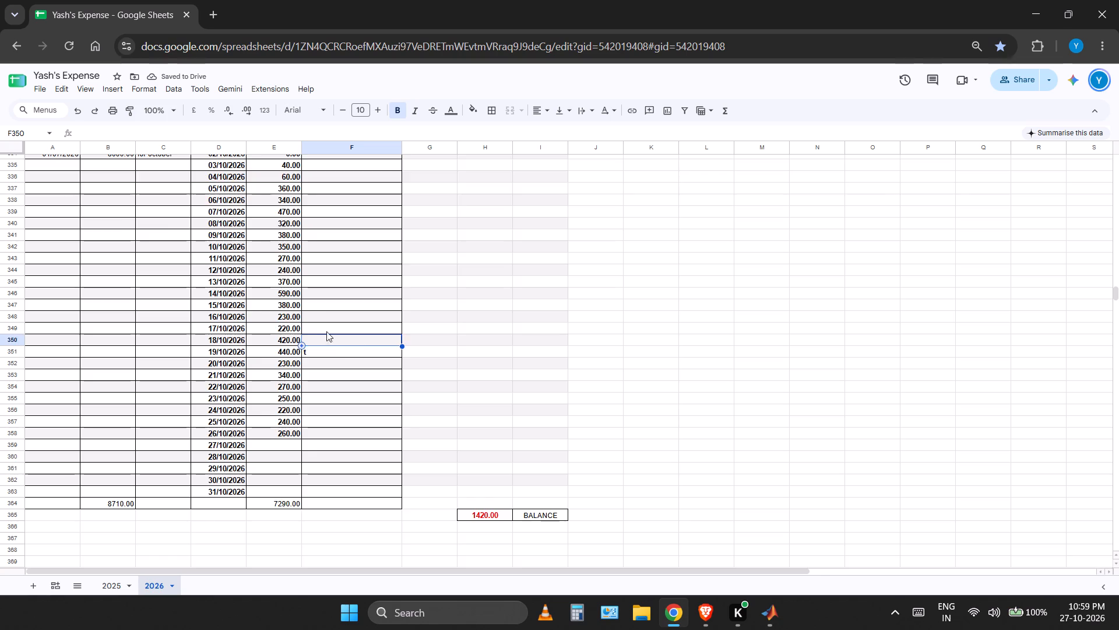
scroll(323, 320, up, 3)
scroll(323, 319, down, 2)
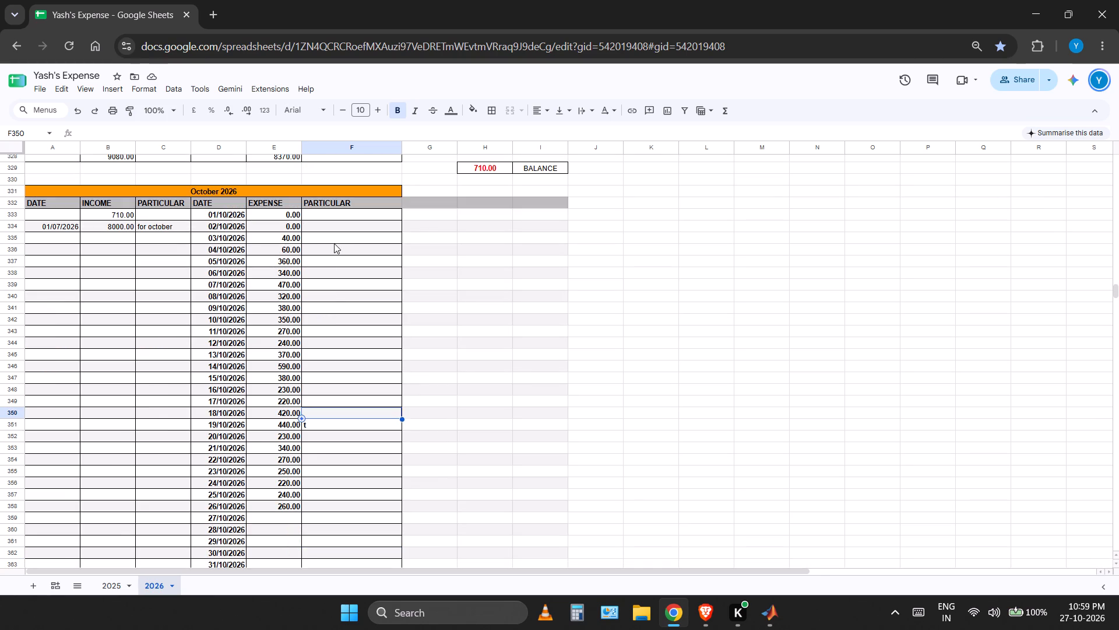
click(328, 264)
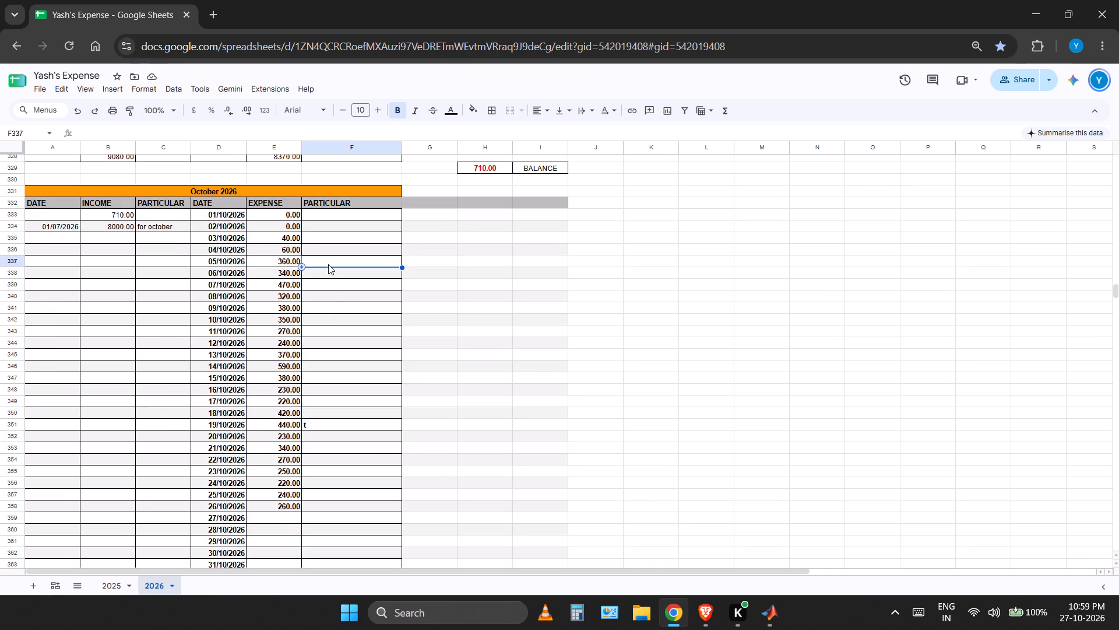
text(mess)
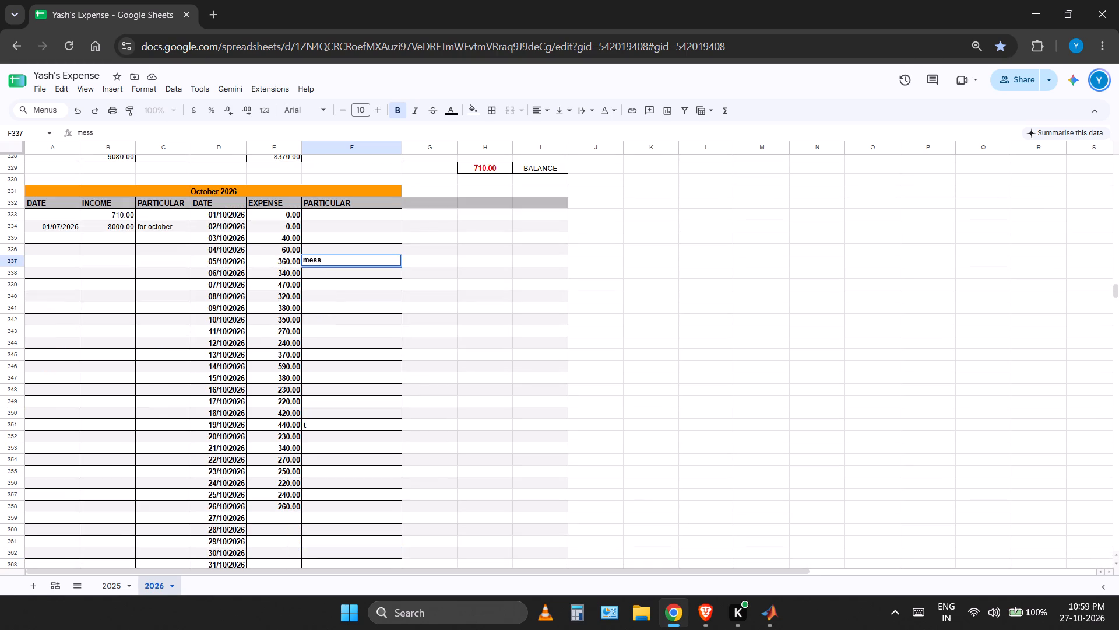
text(,xerox)
key(Return)
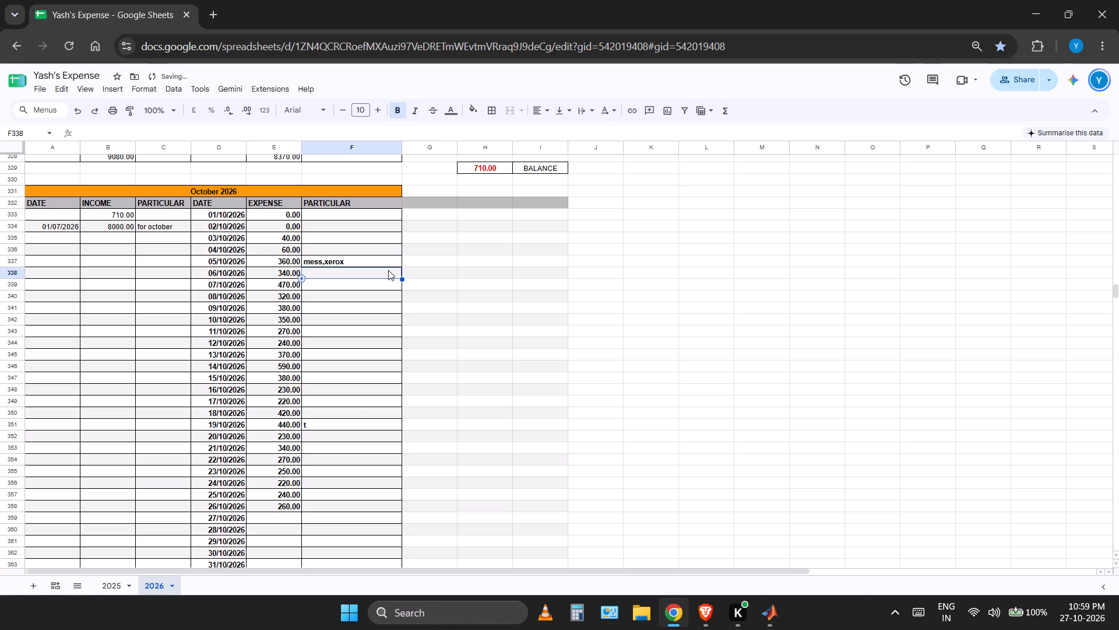
Fill the "mess,xerox" particular from 05/10/2026 down through 26/10/2026, replacing the existing entry for 19/10/2026.
click(389, 260)
drag(402, 266, 378, 515)
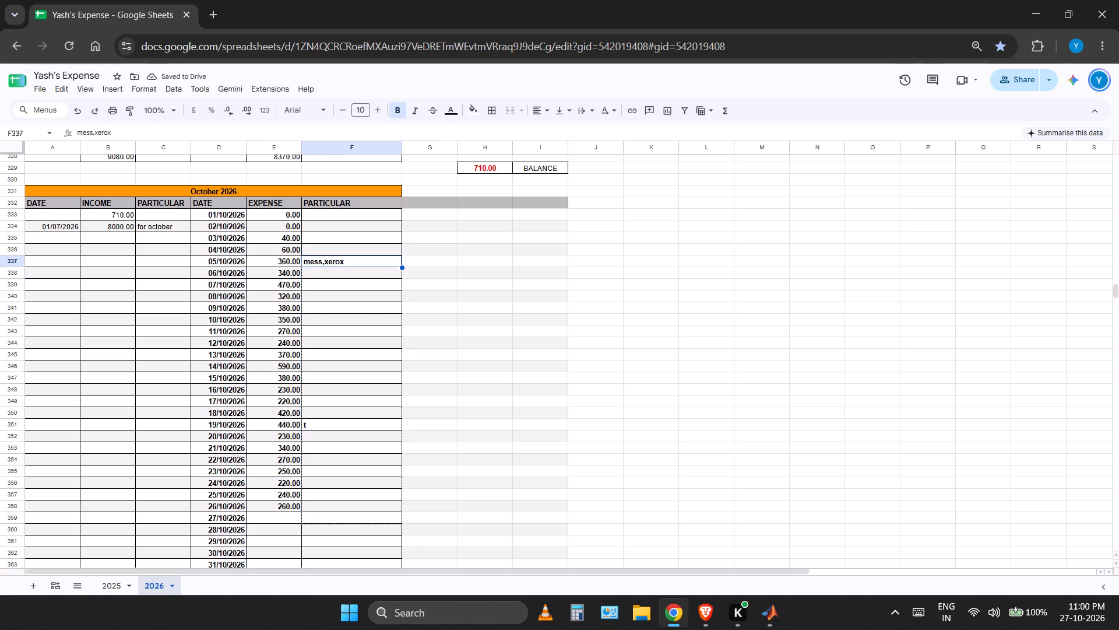
drag(378, 515, 378, 511)
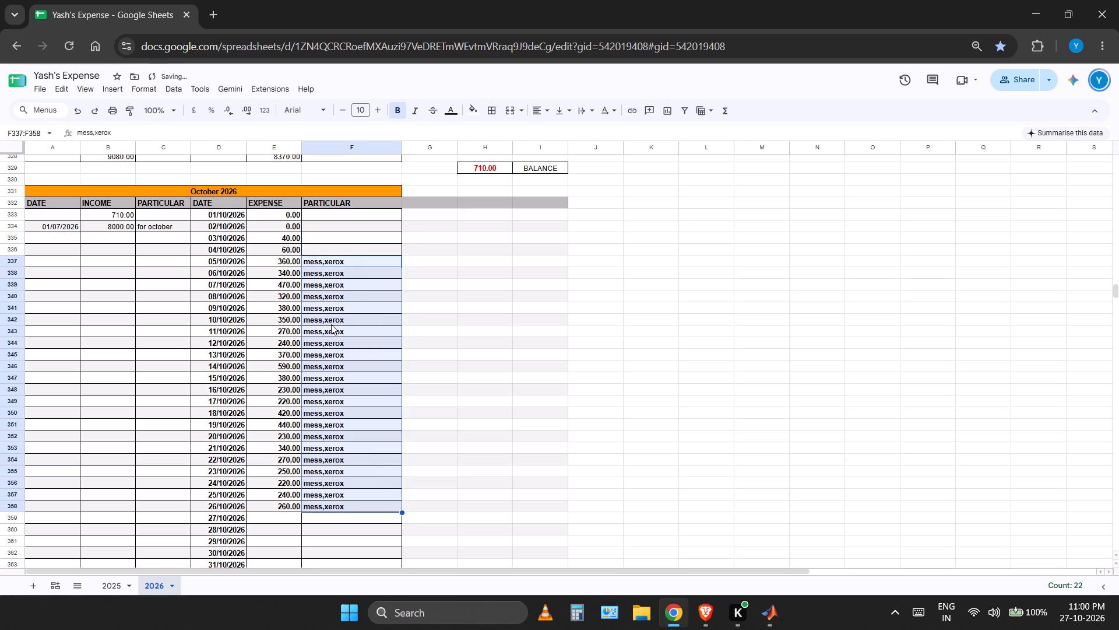
click(290, 342)
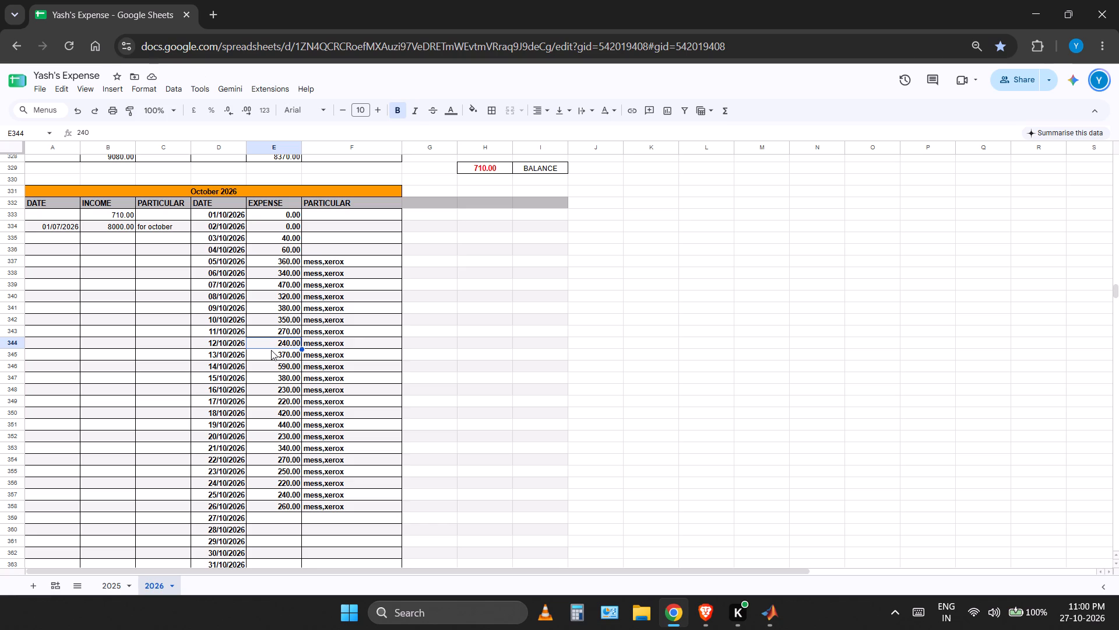
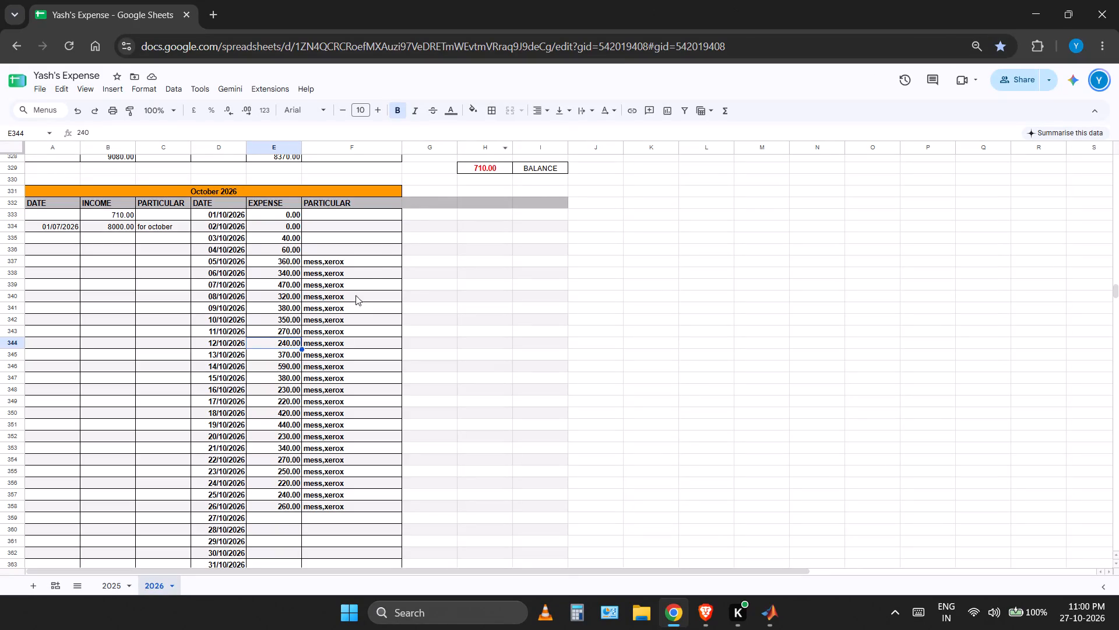
Change the particular of the 11/10/2026 expense to "mess" in the October table.
drag(329, 334, 326, 420)
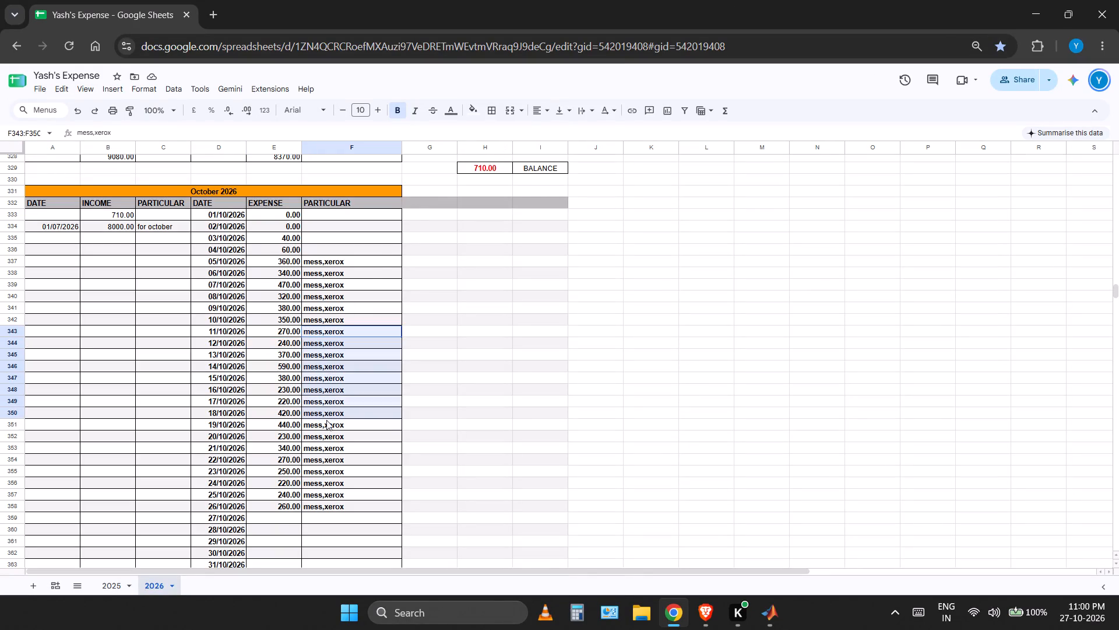
drag(326, 420, 322, 505)
click(335, 324)
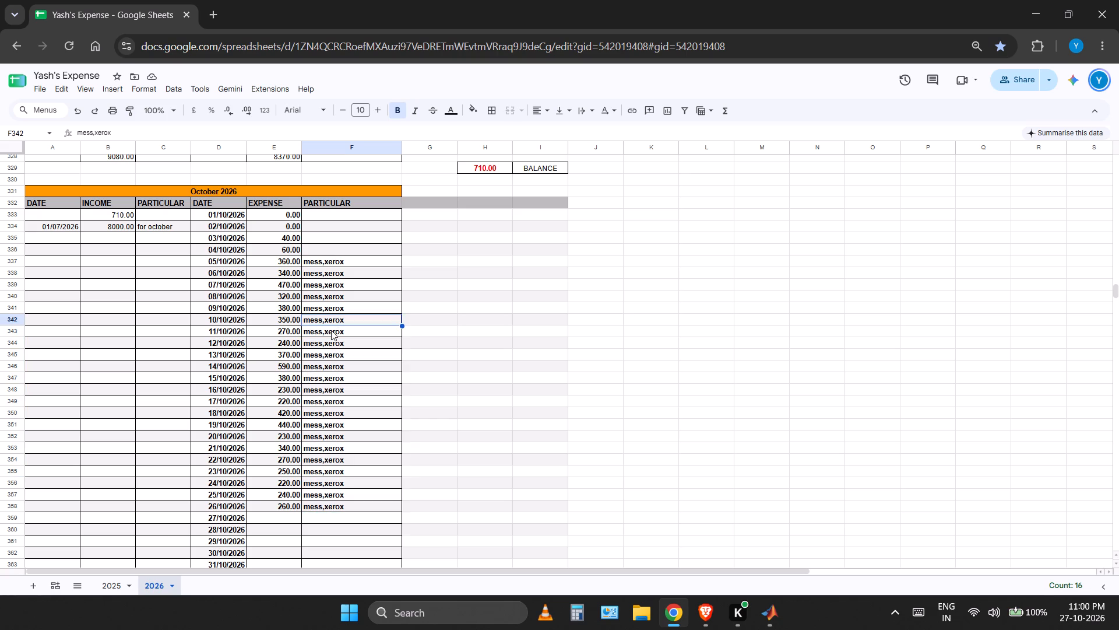
click(331, 331)
double_click(331, 331)
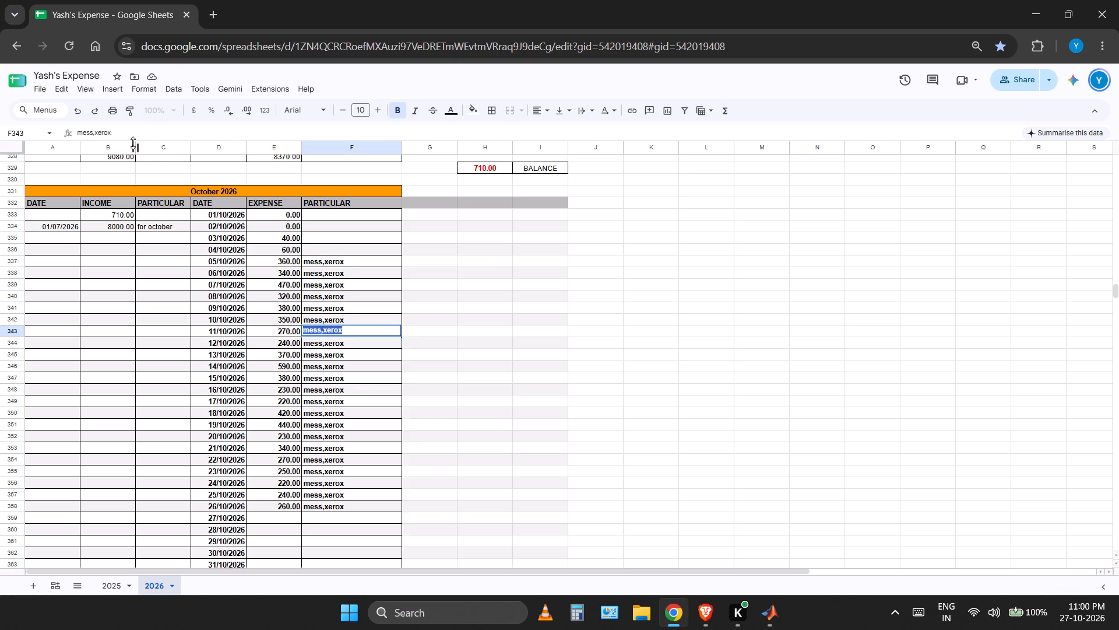
drag(95, 134, 120, 136)
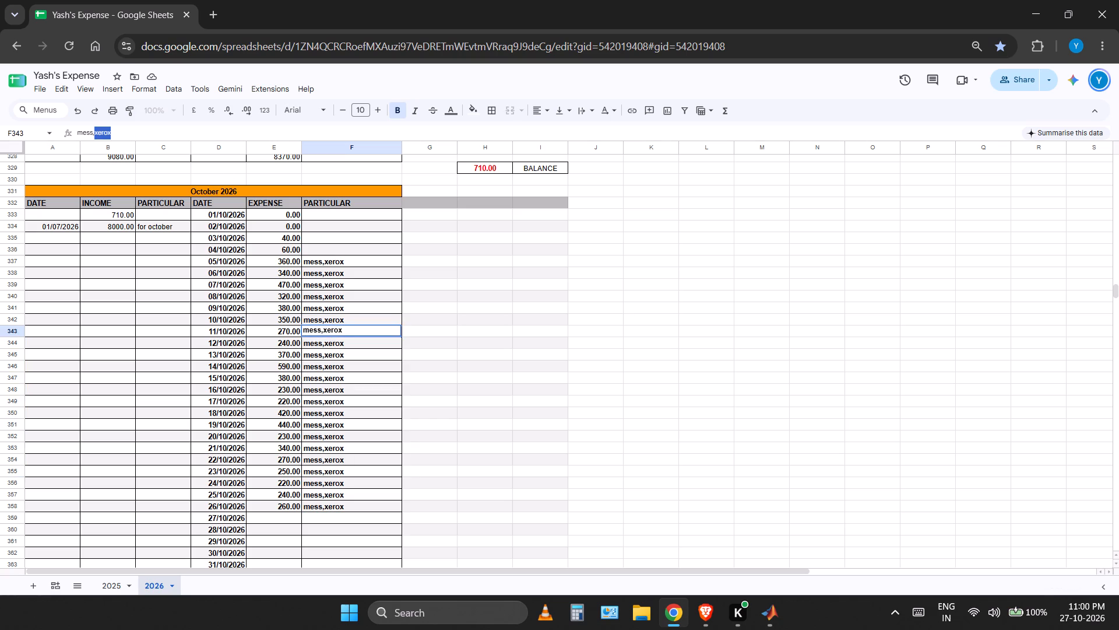
key(BackSpace)
key(BackSpace)
key(Return)
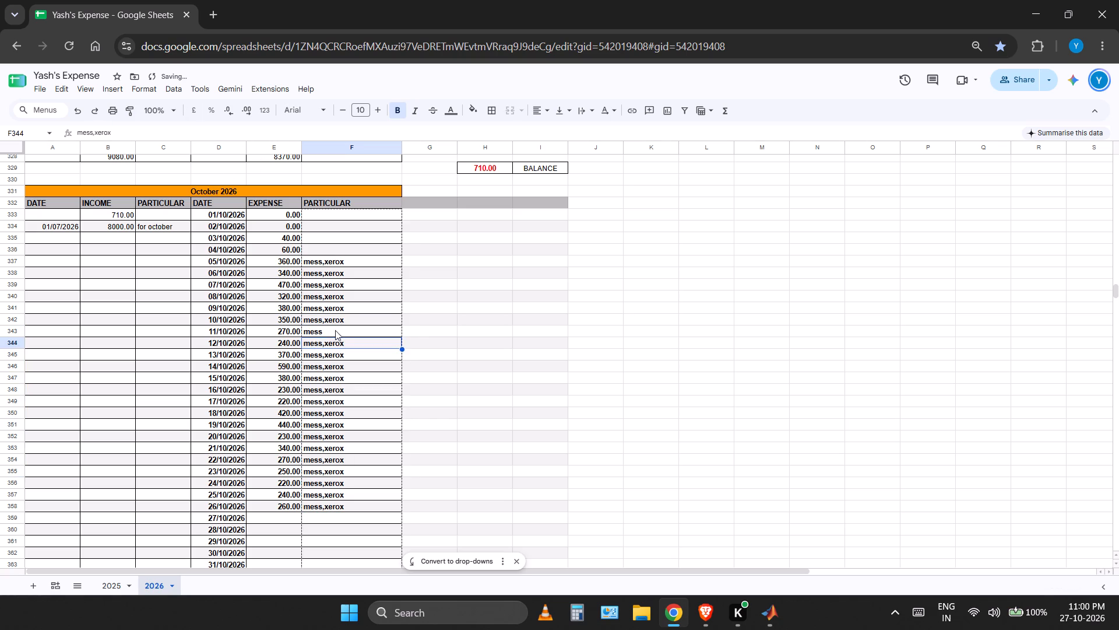
Move the "mess" particular from the 11/10/2026 row to the 12/10/2026 row, replacing the entry there.
click(333, 335)
drag(399, 338, 399, 347)
drag(400, 358, 401, 422)
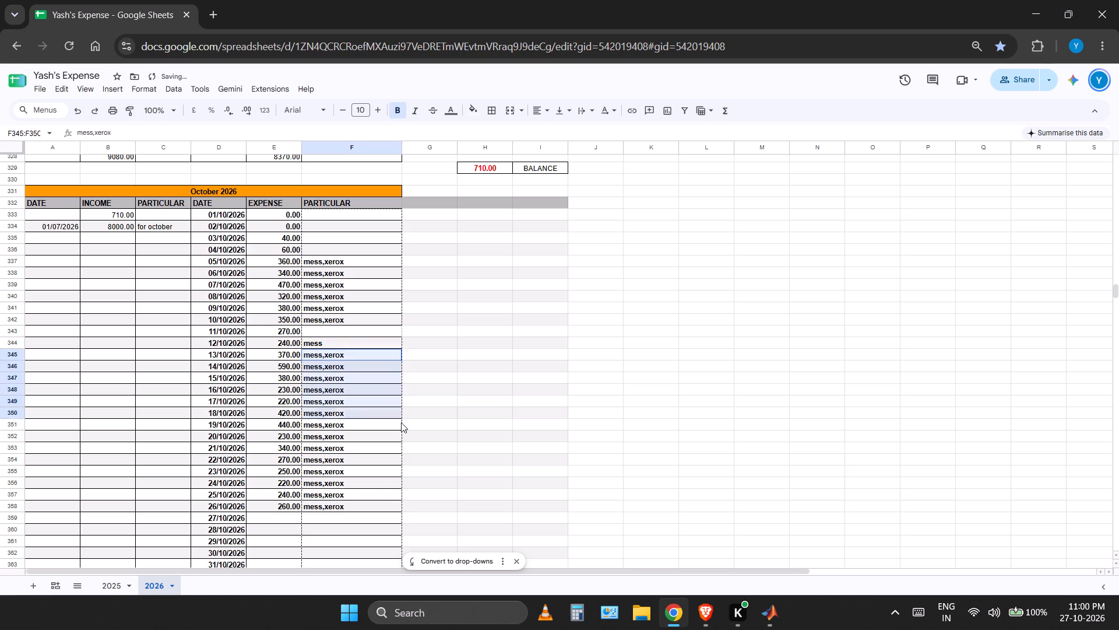
drag(401, 422, 398, 507)
Fill the "mess" particular from 12/10/2026 down through 26/10/2026, leaving the 27/10/2026 particular empty.
click(375, 347)
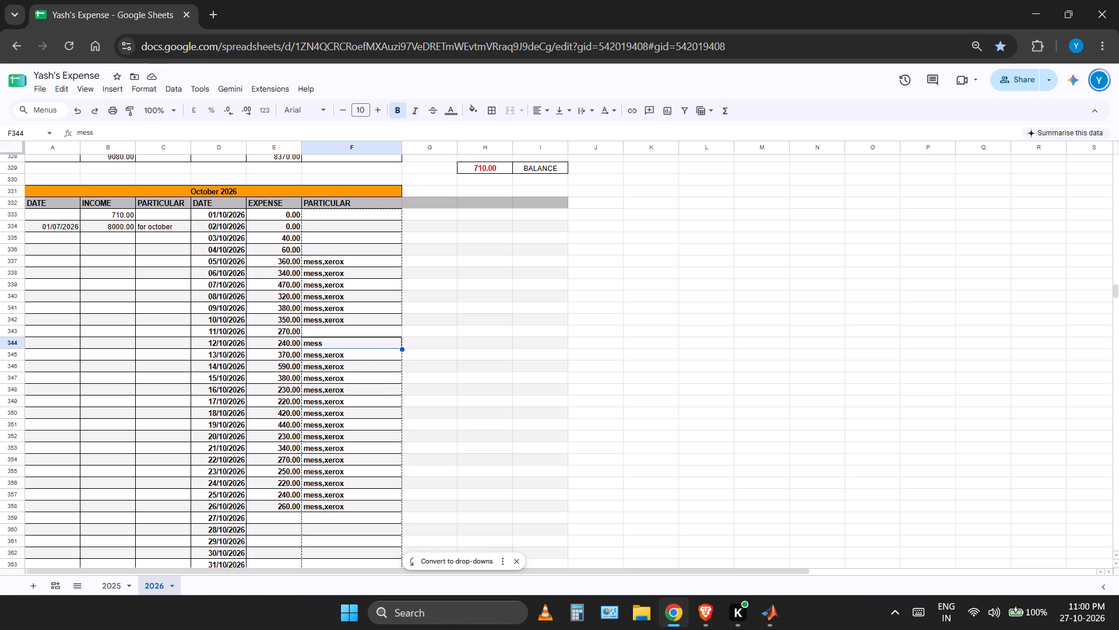
drag(402, 348, 392, 514)
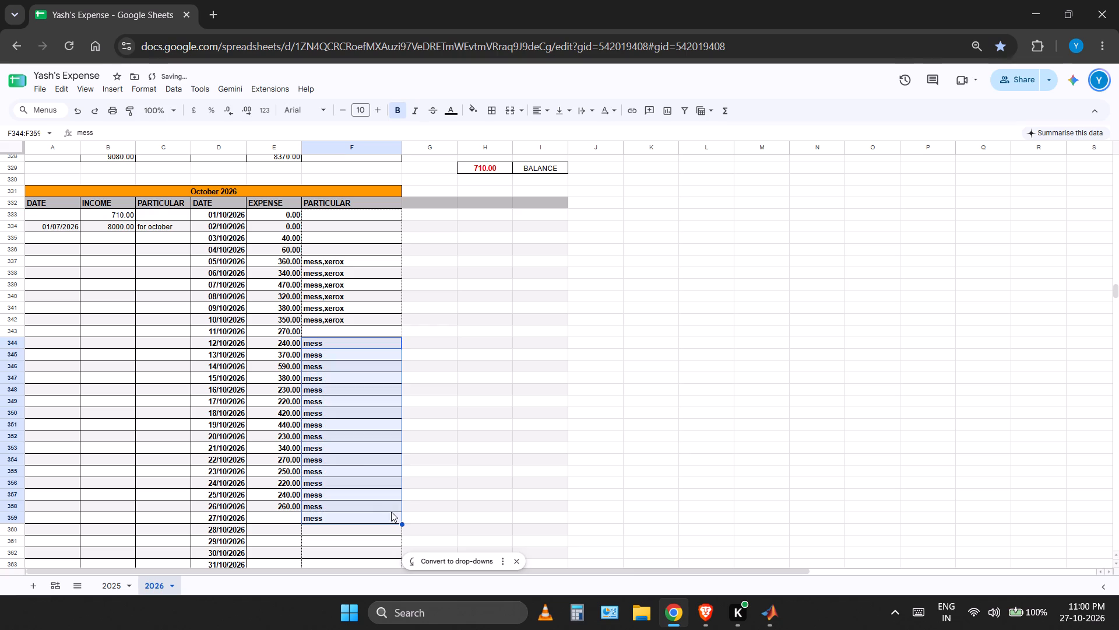
click(343, 521)
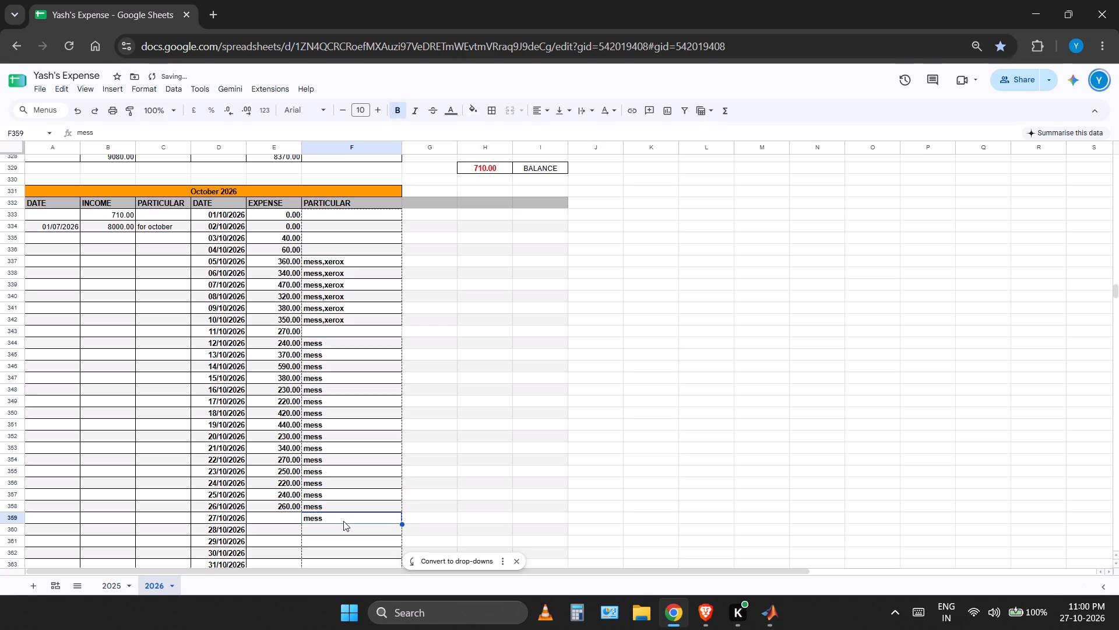
key(BackSpace)
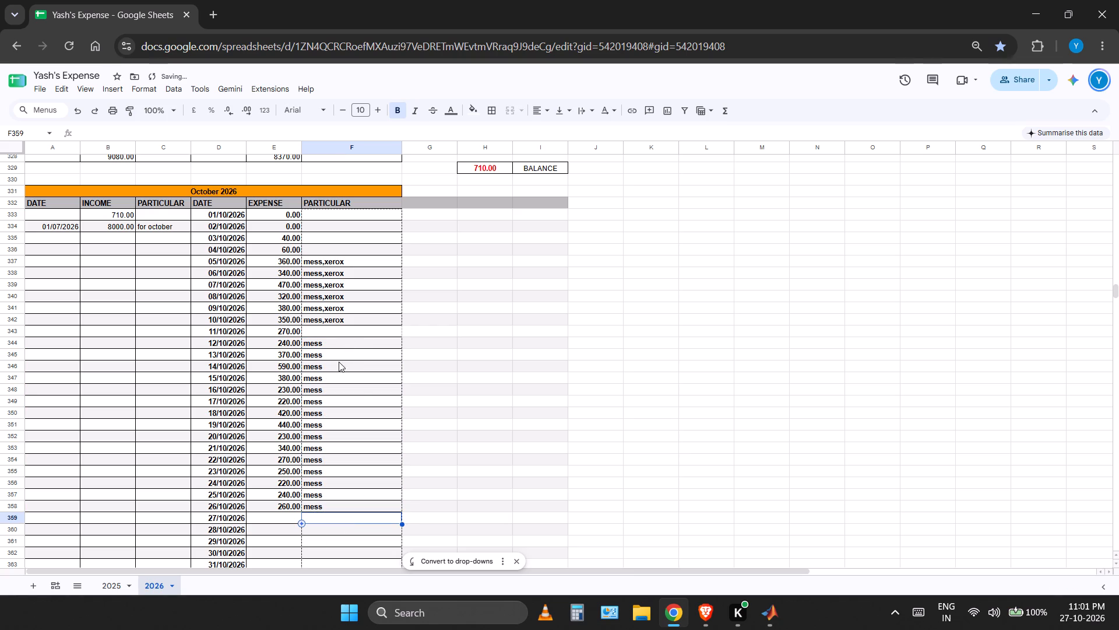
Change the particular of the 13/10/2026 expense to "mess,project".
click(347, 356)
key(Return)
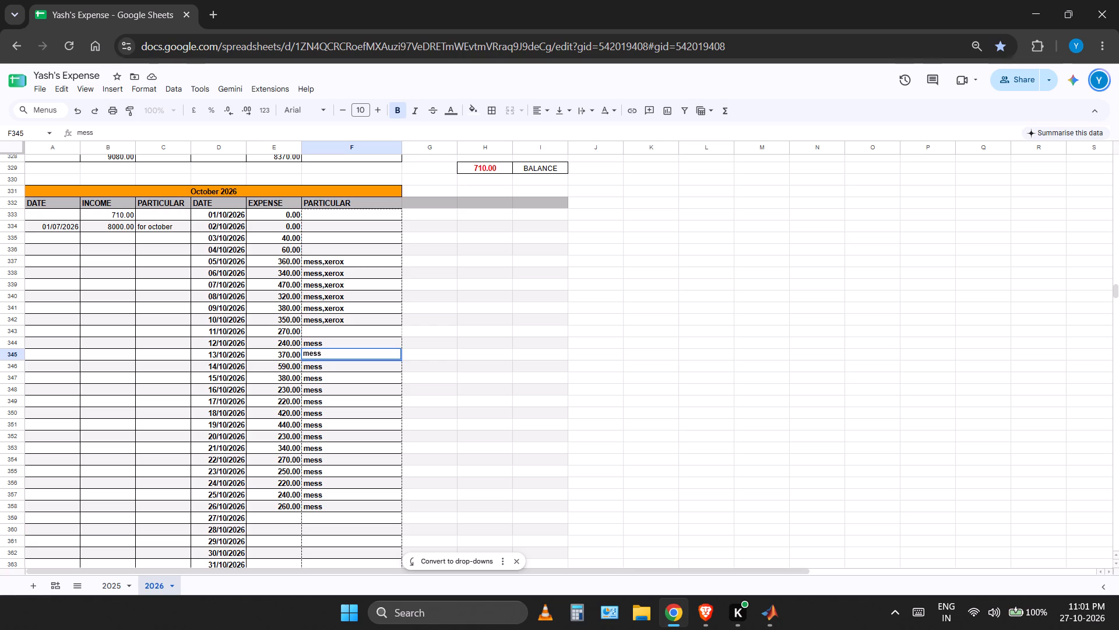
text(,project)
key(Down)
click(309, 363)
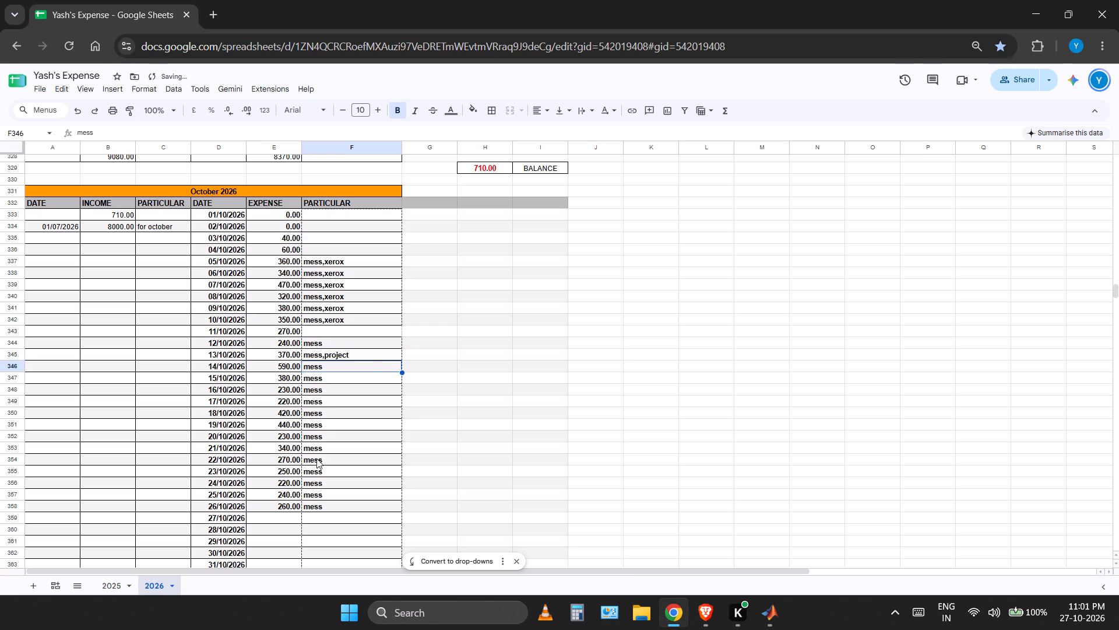
Change the particular of the 13/10/2026 expense to "mess,laundry".
click(367, 356)
double_click(367, 356)
click(367, 356)
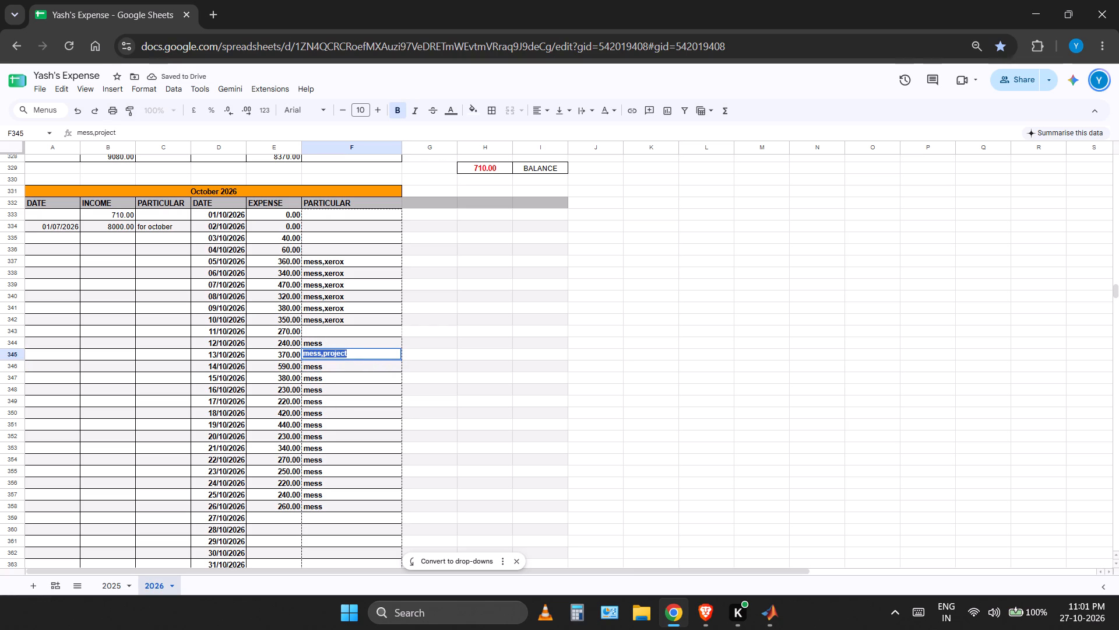
double_click(367, 356)
key(BackSpace)
key(BackSpace)
key(BackSpace)
key(BackSpace)
key(BackSpace)
key(BackSpace)
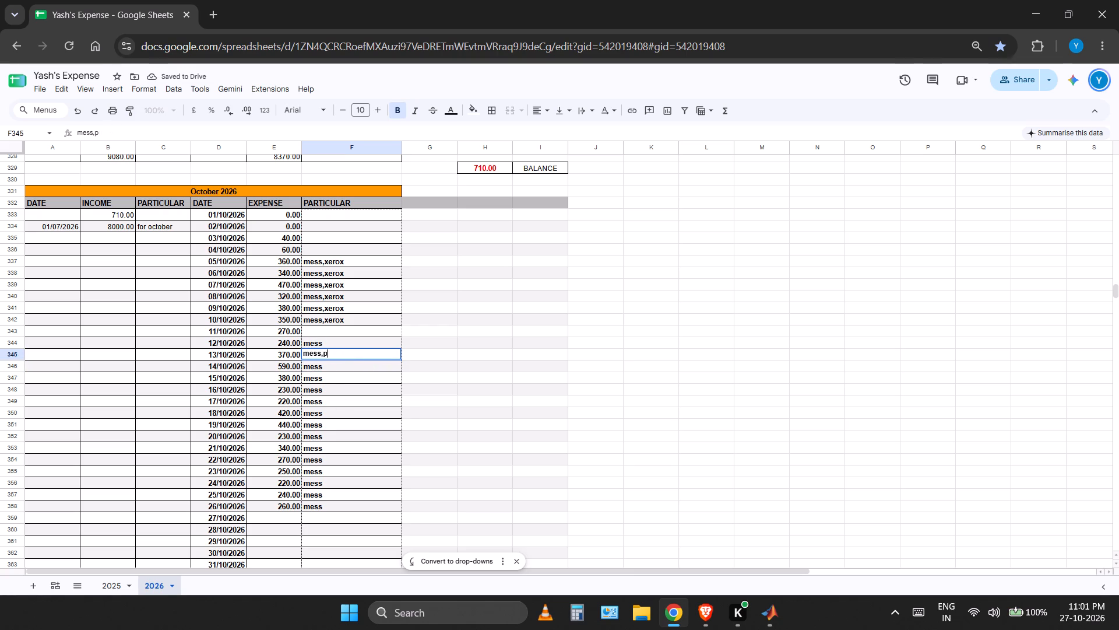
key(BackSpace)
text(laundry)
key(Return)
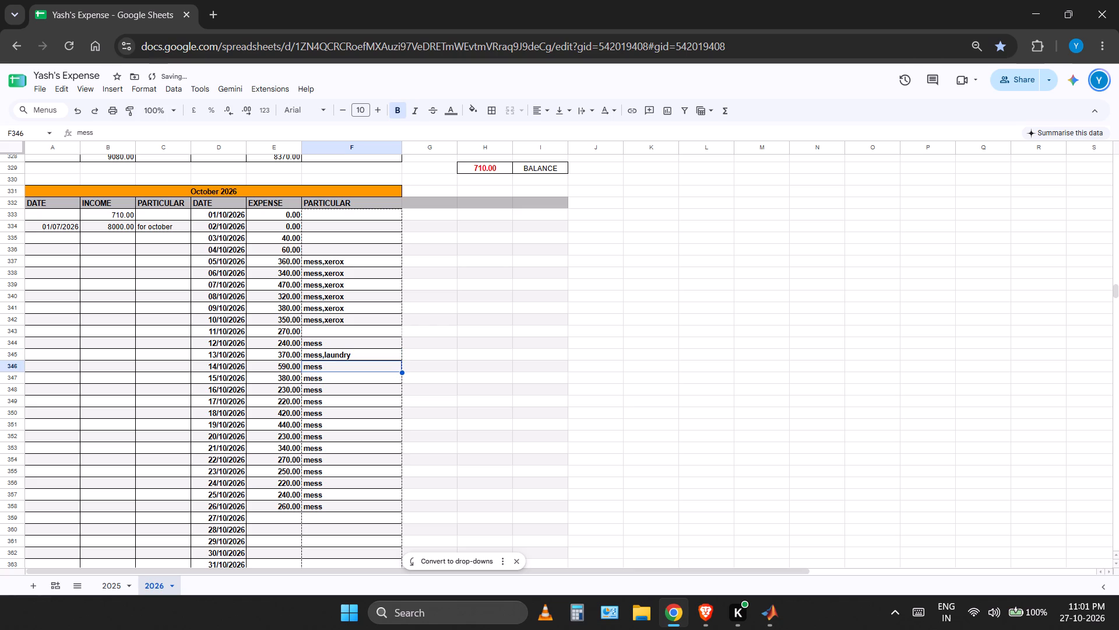
Change the particular of the 14/10/2026 expense to "mess,project,fruit".
key(Return)
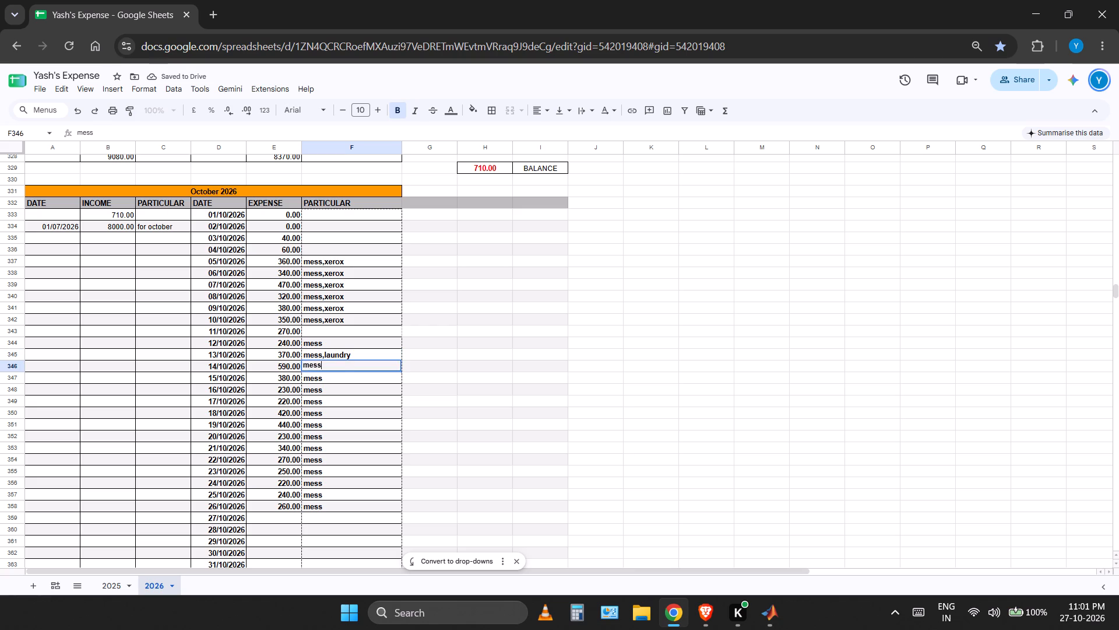
key(comma)
text(project,fruit)
key(Return)
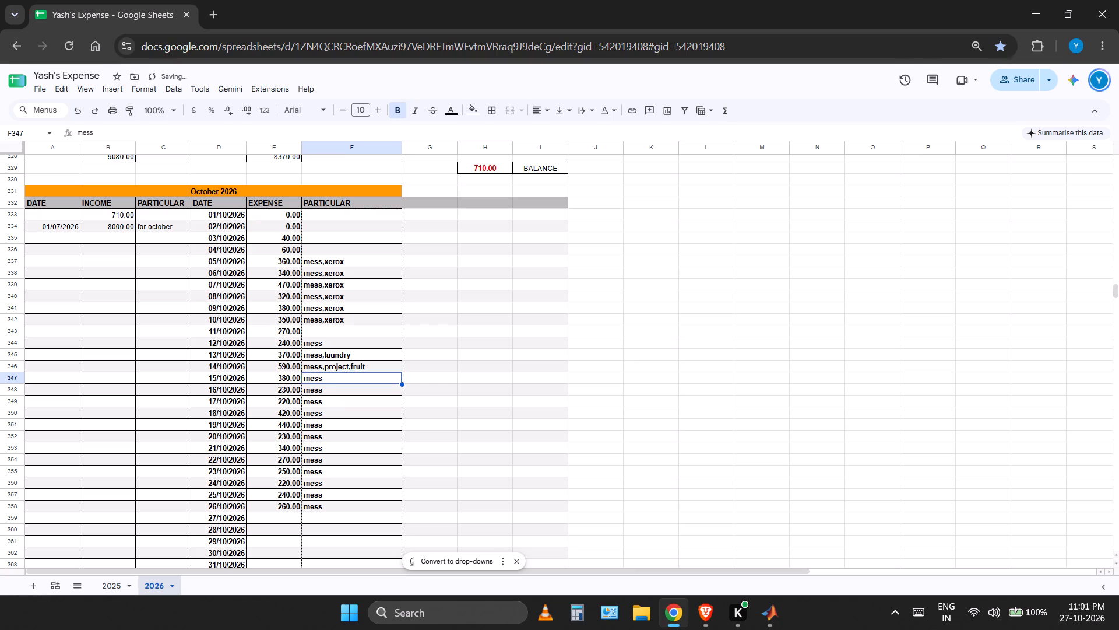
Change the particular of the 15/10/2026 expense to "mess,xerox".
key(Return)
text(,xerox)
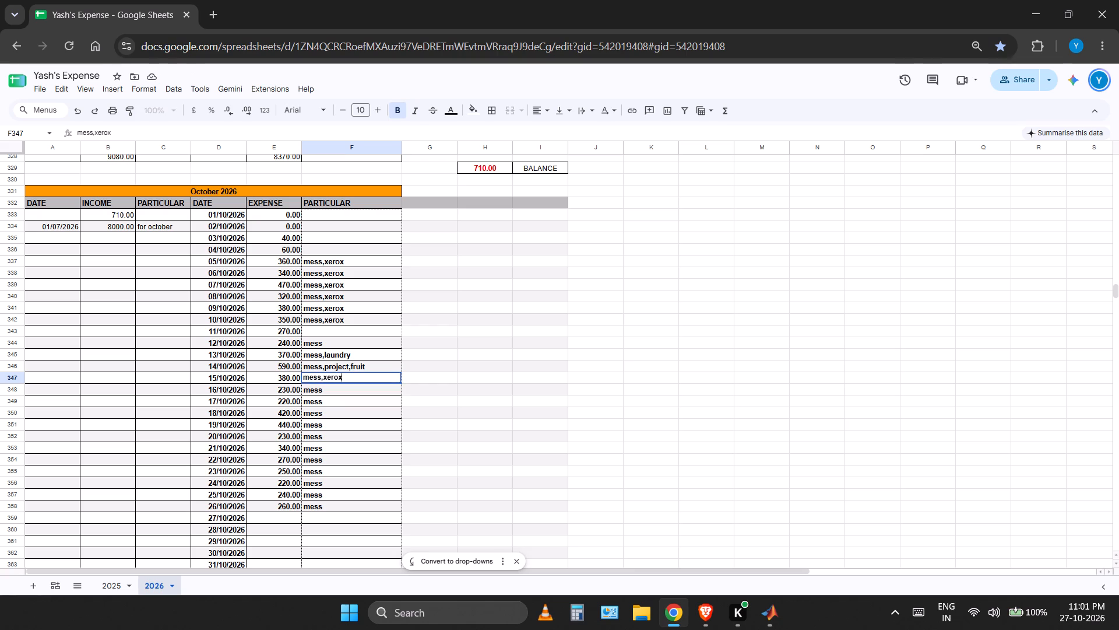
key(Return)
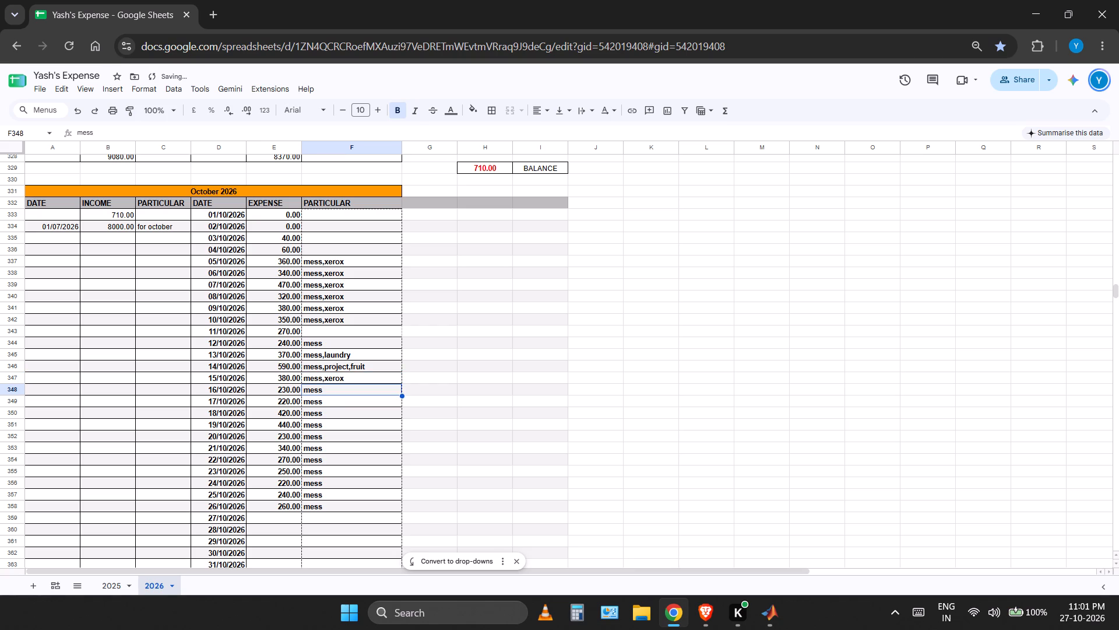
Open the particular of the 18/10/2026 expense for editing, keeping its existing text.
key(Down)
key(Down)
key(Return)
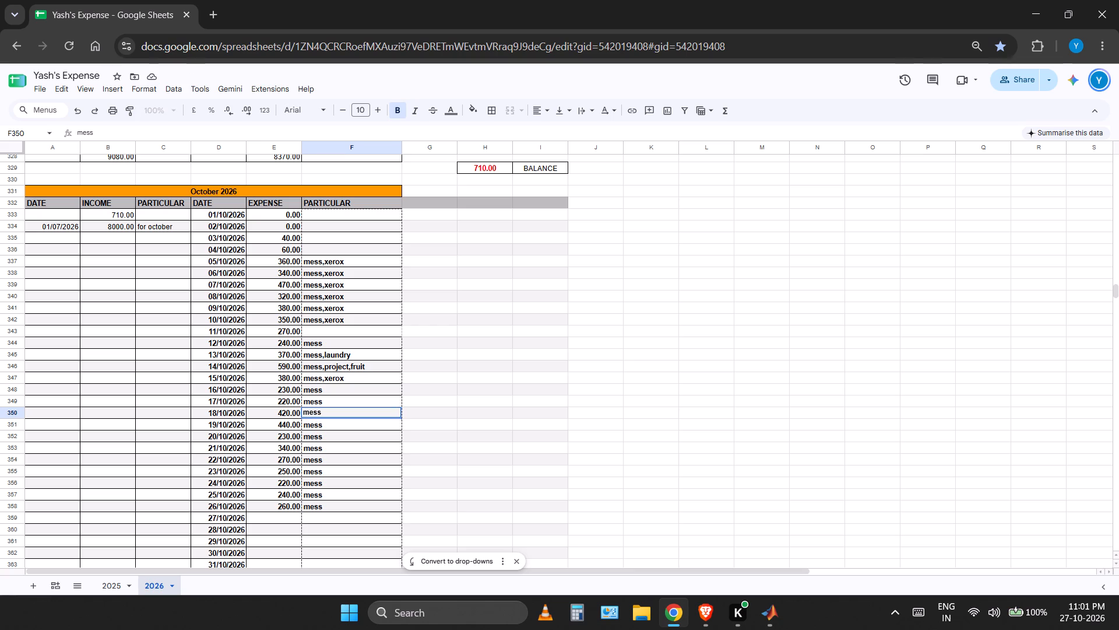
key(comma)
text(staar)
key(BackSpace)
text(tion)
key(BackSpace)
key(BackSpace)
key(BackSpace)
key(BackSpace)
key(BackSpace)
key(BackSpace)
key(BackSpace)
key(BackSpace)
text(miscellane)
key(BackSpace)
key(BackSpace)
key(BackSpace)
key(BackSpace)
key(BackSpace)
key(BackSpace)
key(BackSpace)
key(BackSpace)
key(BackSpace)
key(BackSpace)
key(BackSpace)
Complete the particular of the 18/10/2026 expense as "mess,xerox".
key(comma)
text(xerox)
key(Return)
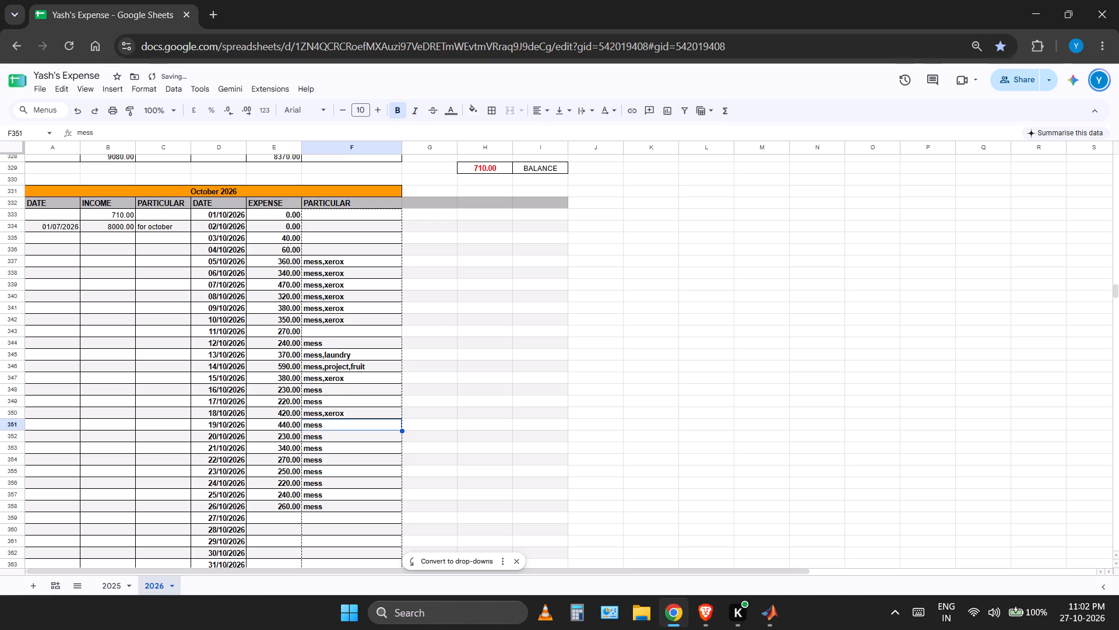
Change the particular of the 19/10/2026 expense to "mess,ticket".
key(Return)
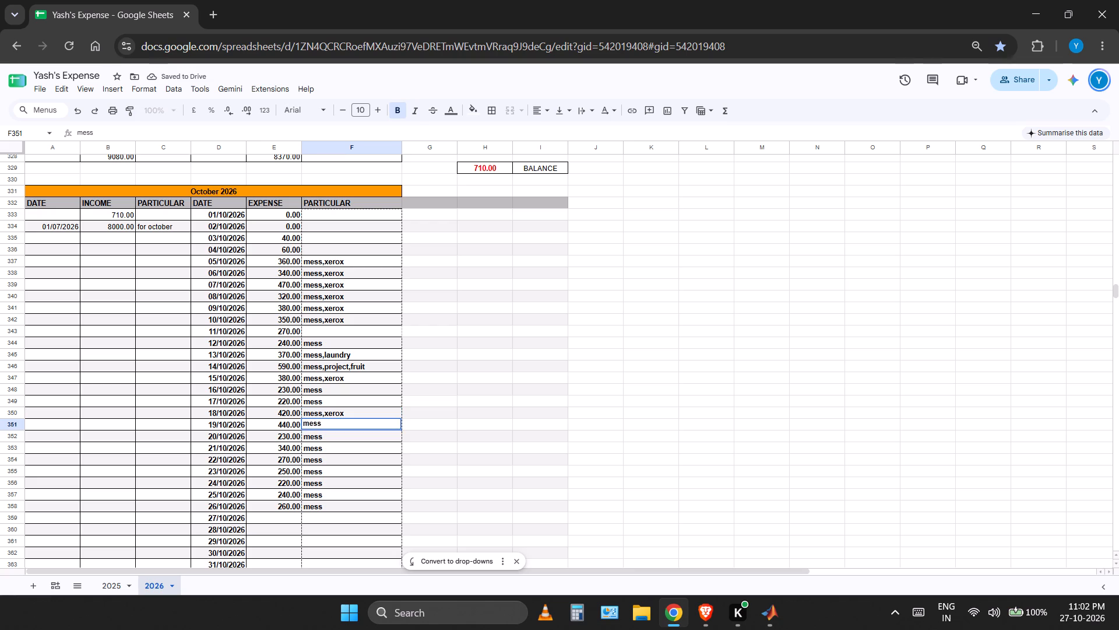
text(,ticket)
key(Return)
Change the particular of the 21/10/2026 expense to "mess,fruit".
key(Down)
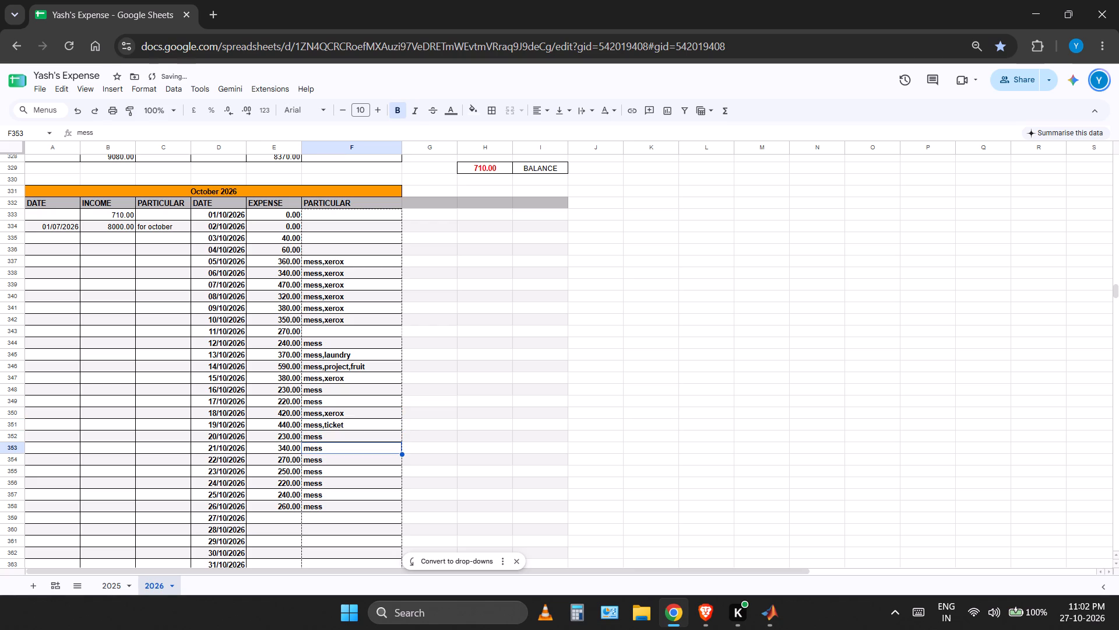
key(Return)
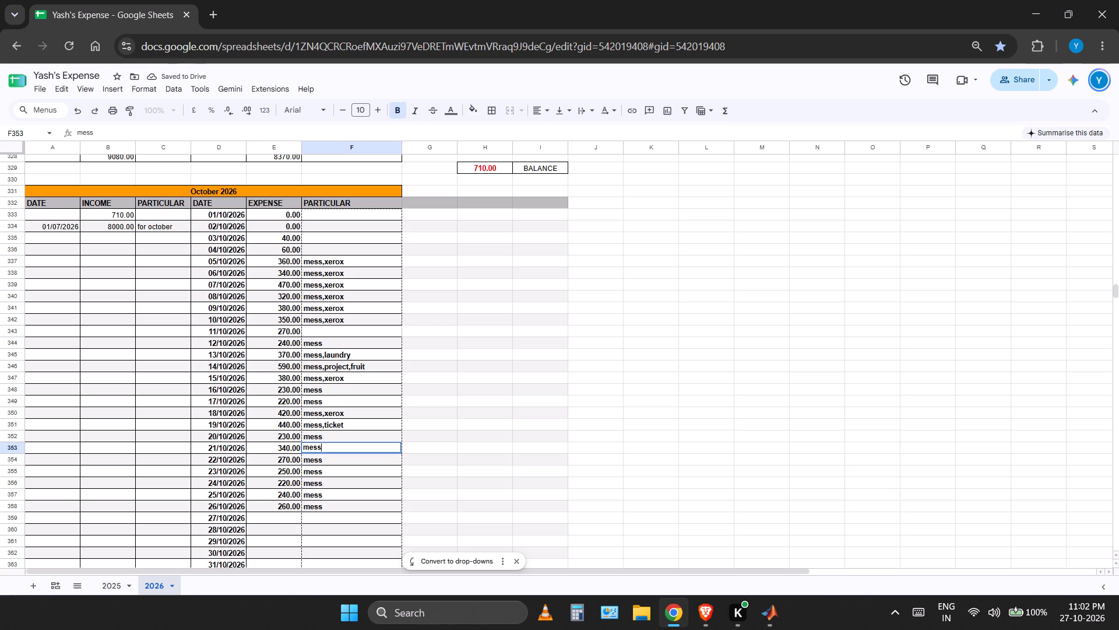
key(comma)
text(fruit)
key(Return)
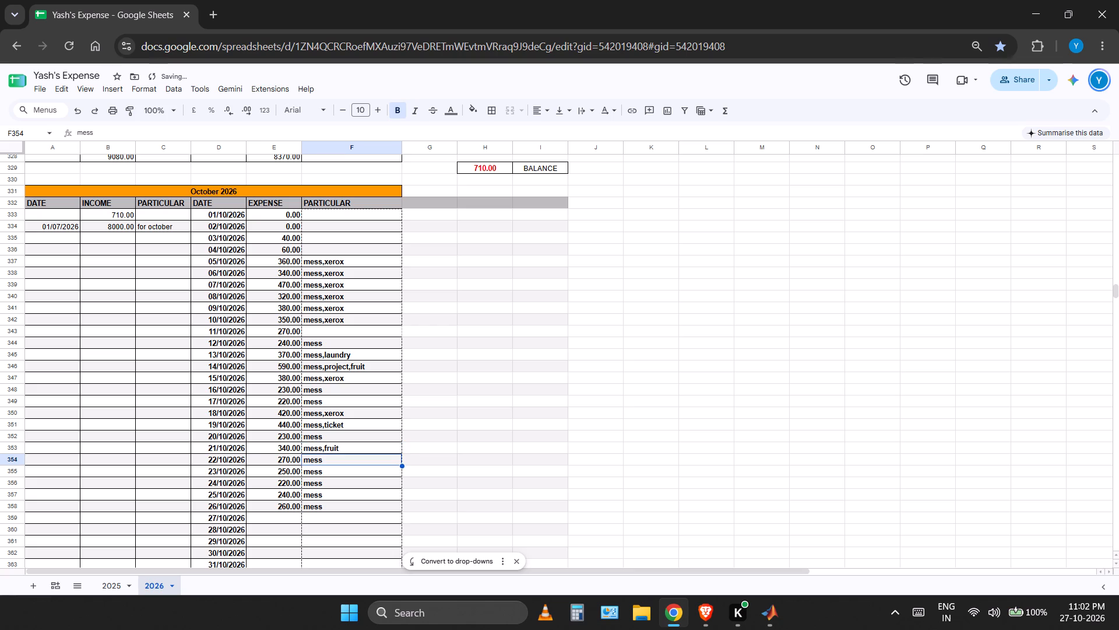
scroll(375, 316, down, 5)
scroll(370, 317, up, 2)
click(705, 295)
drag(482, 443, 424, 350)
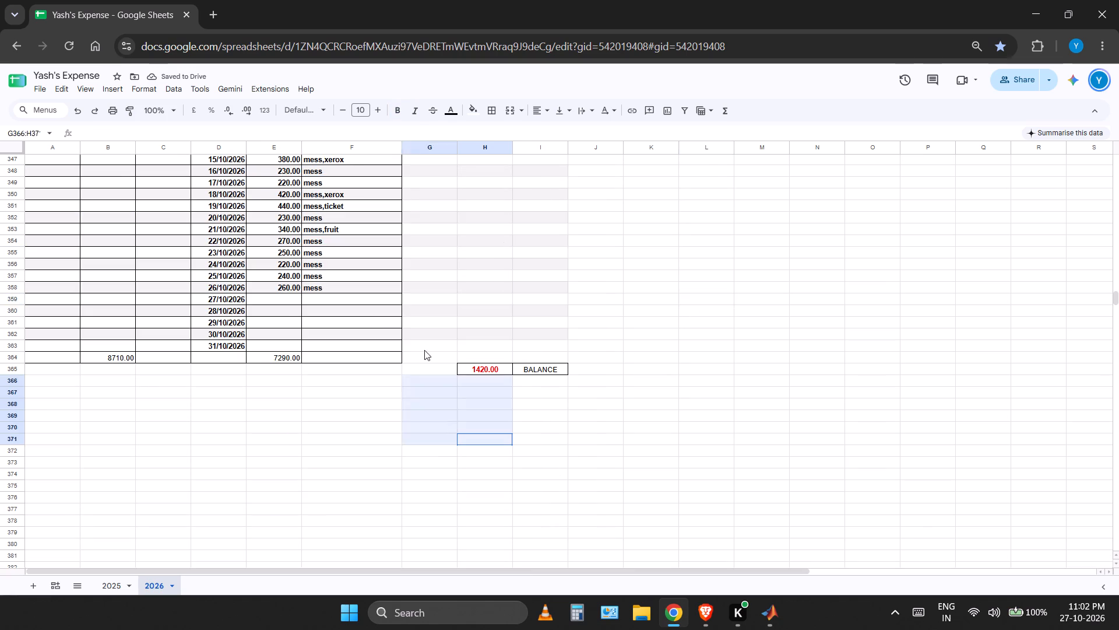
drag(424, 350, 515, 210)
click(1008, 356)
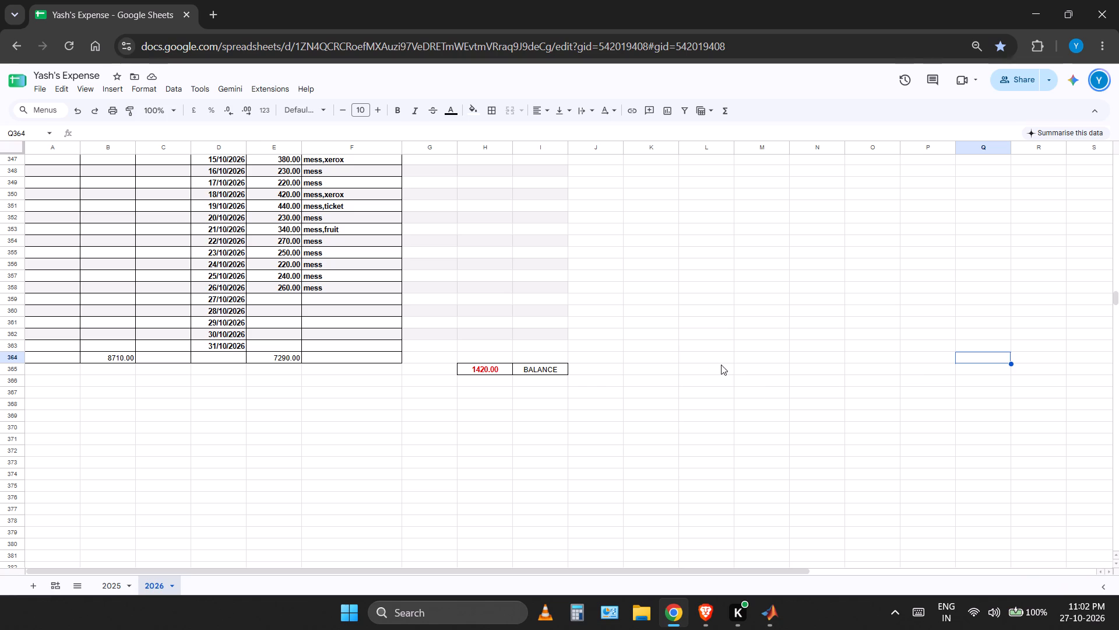